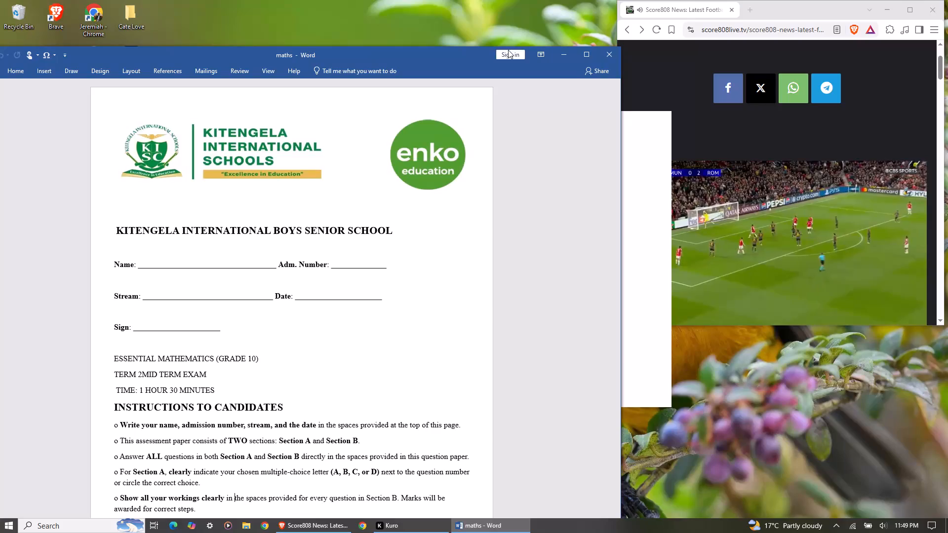
# Replace the misspelled word "litres" in question 4 with the suggested spelling "liters".
pyautogui.moveTo(482, 46); pyautogui.dragTo(486, 6)
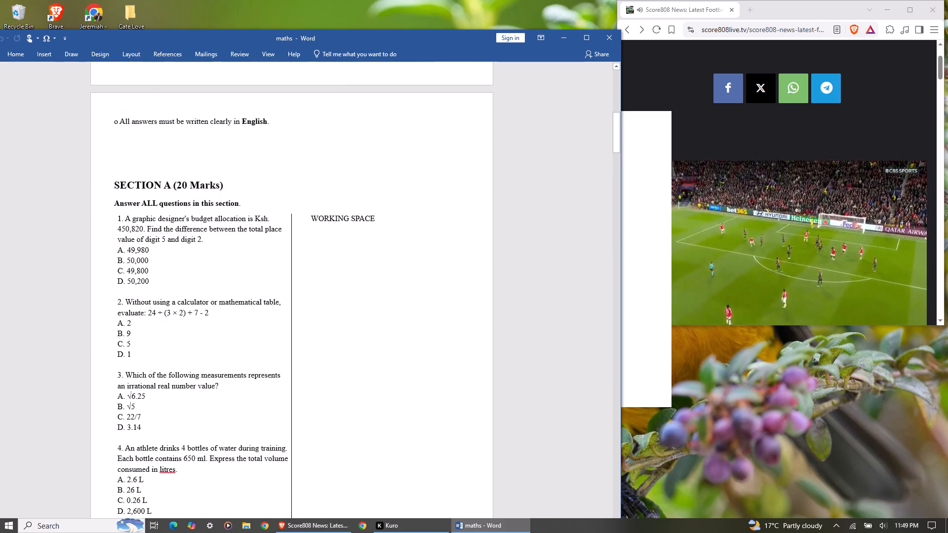
pyautogui.click(234, 352)
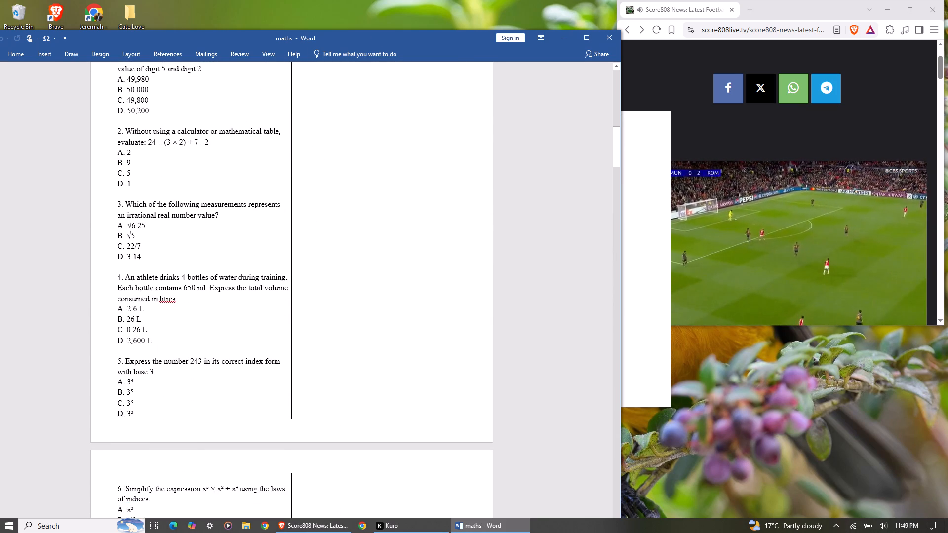
pyautogui.click(173, 299)
pyautogui.rightClick(173, 299)
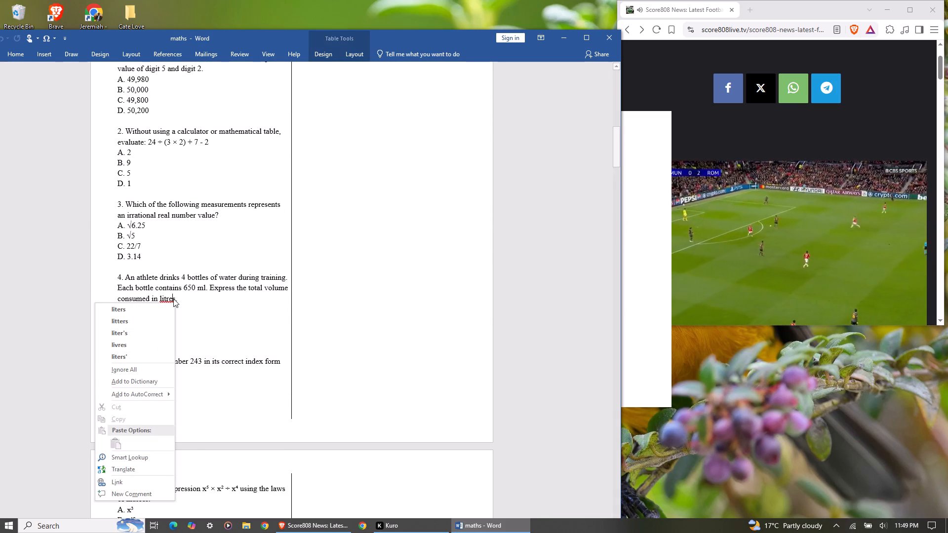
pyautogui.click(126, 311)
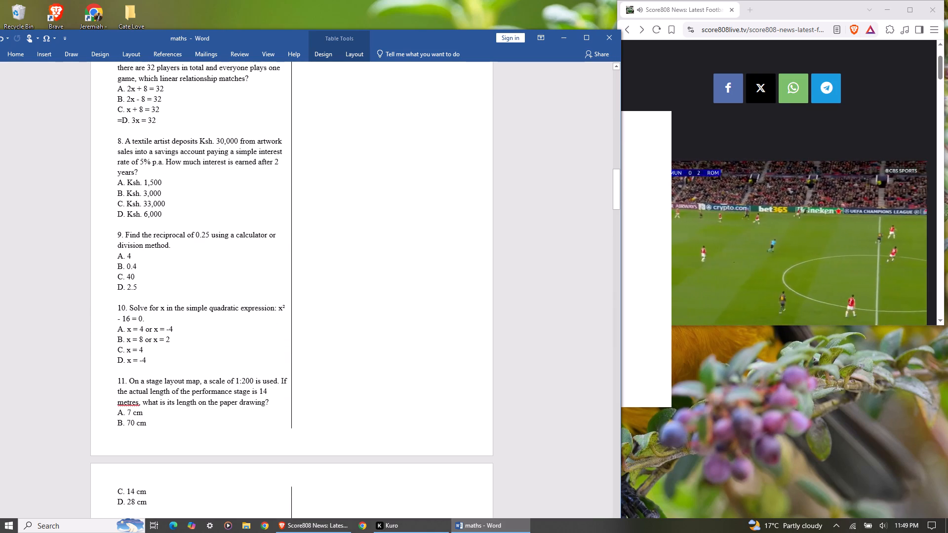
# Replace "metres" with the suggested spelling "meters" in questions 11 and 15.
pyautogui.rightClick(129, 401)
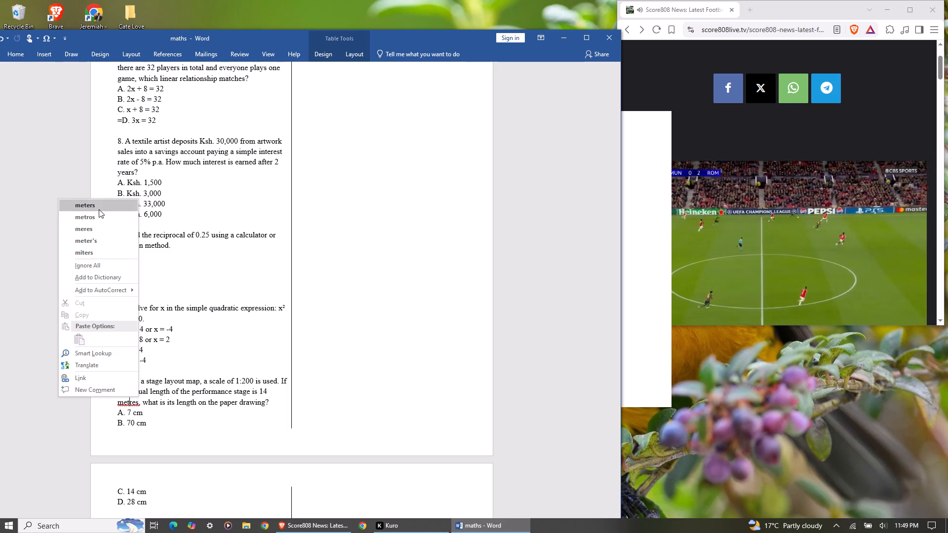
pyautogui.click(99, 206)
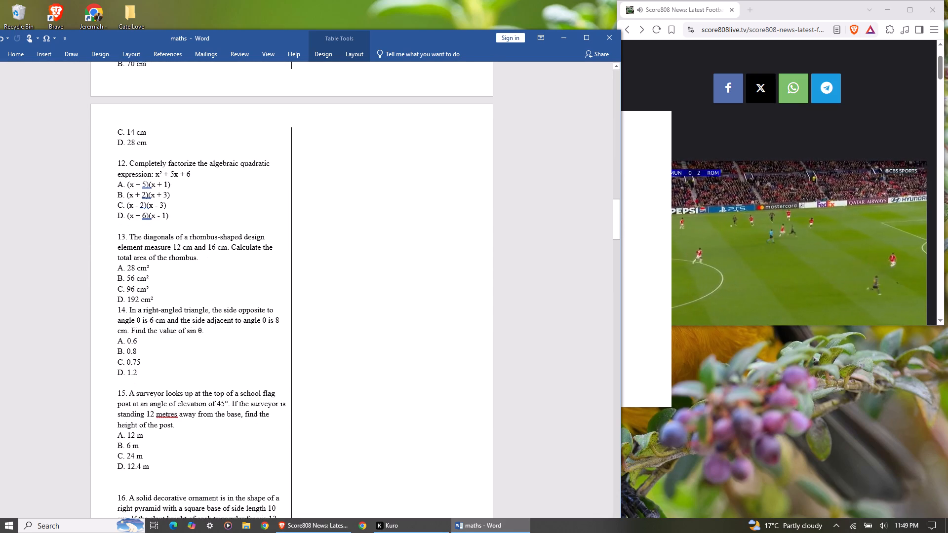
pyautogui.rightClick(168, 410)
pyautogui.click(168, 410)
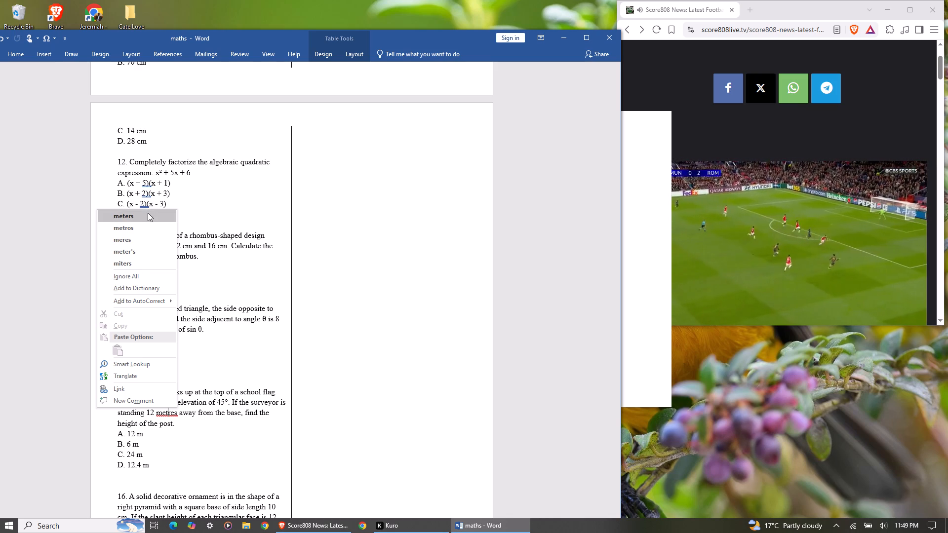
pyautogui.click(148, 213)
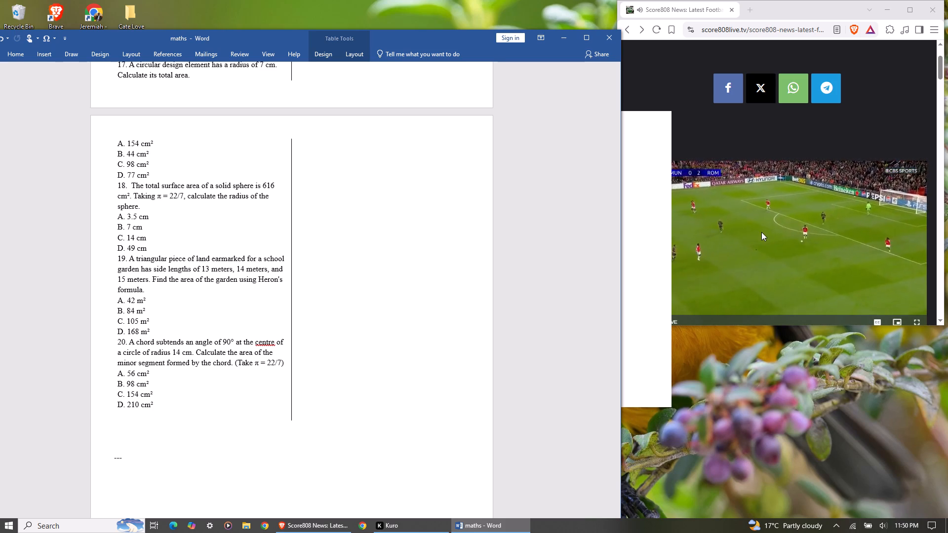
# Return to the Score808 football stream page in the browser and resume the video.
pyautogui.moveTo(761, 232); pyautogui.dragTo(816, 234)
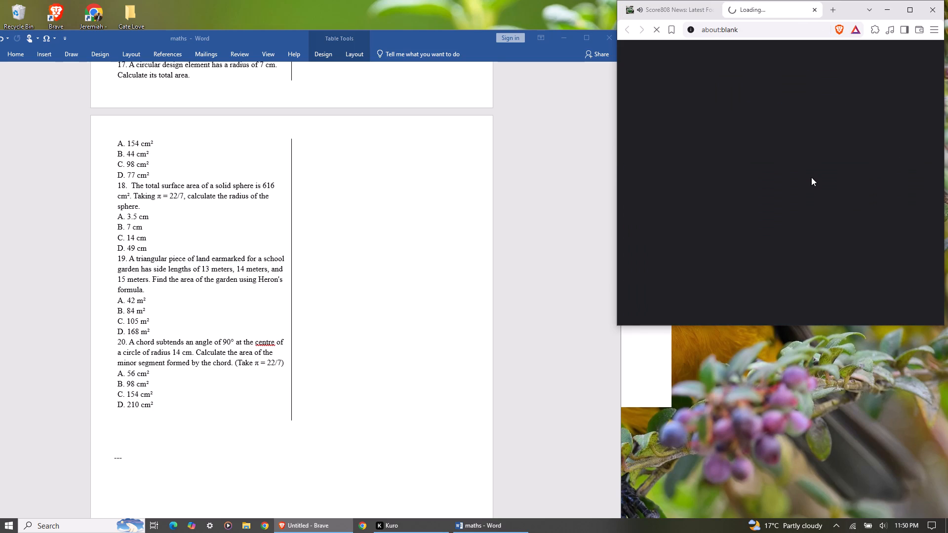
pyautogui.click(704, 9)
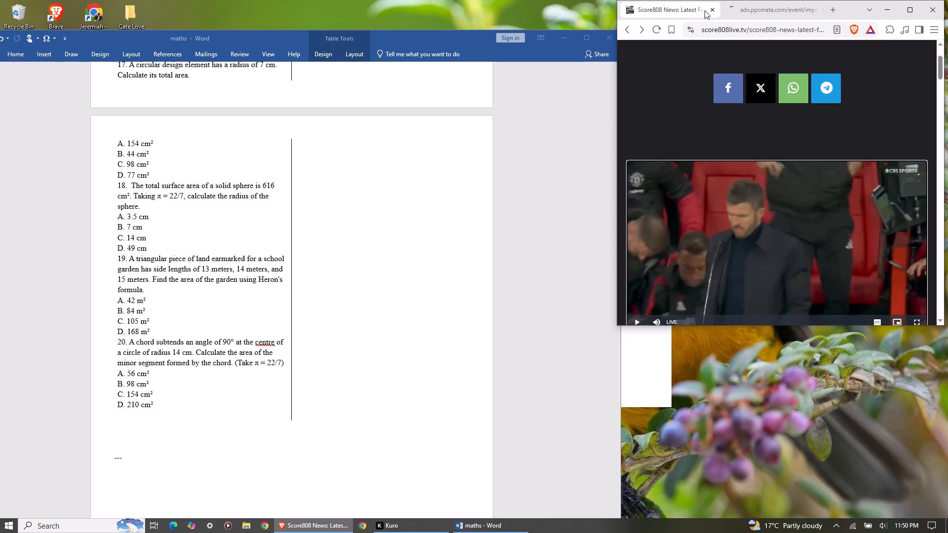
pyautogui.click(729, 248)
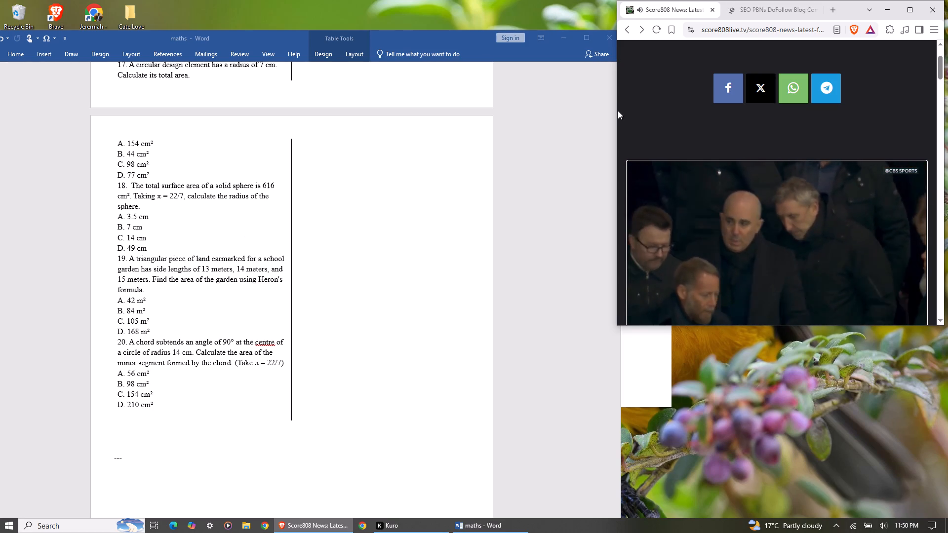
# Minimize the maths document and open the personal folder at the top of the desktop's last icon column.
pyautogui.click(563, 39)
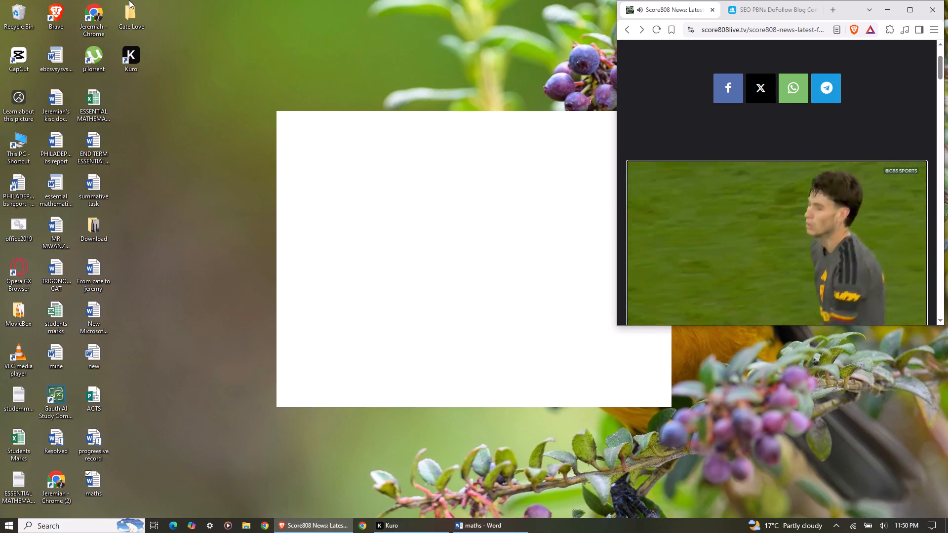
pyautogui.doubleClick(135, 14)
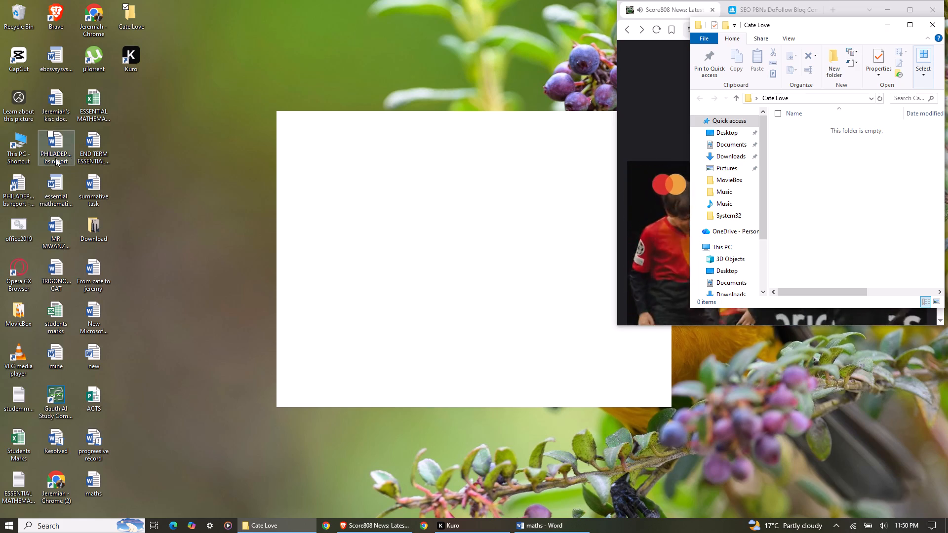
# Open the "PHILADEPHIA bs report" document from the desktop in Word.
pyautogui.doubleClick(18, 184)
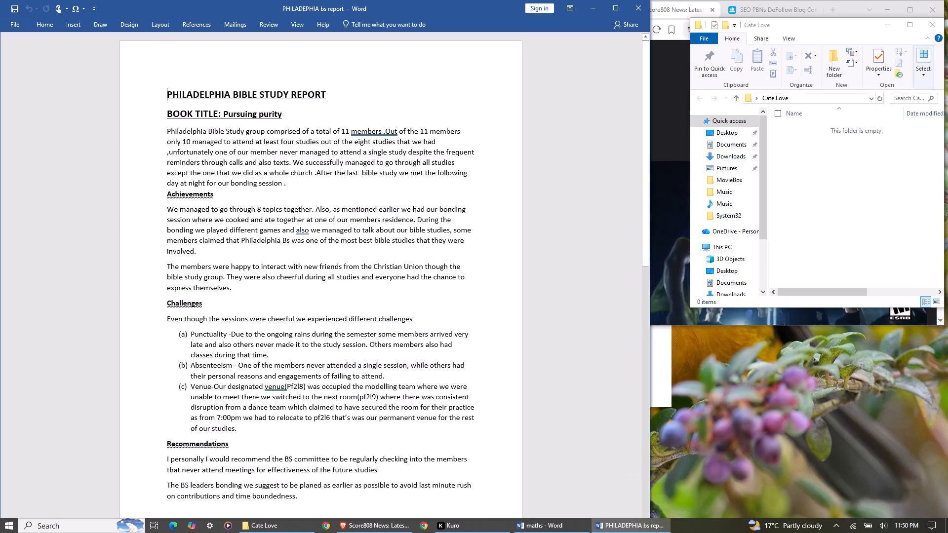
# Replace the group name in the report's main heading with "NAZARETH", keeping "BIBLE STUDY REPORT".
pyautogui.click(233, 96)
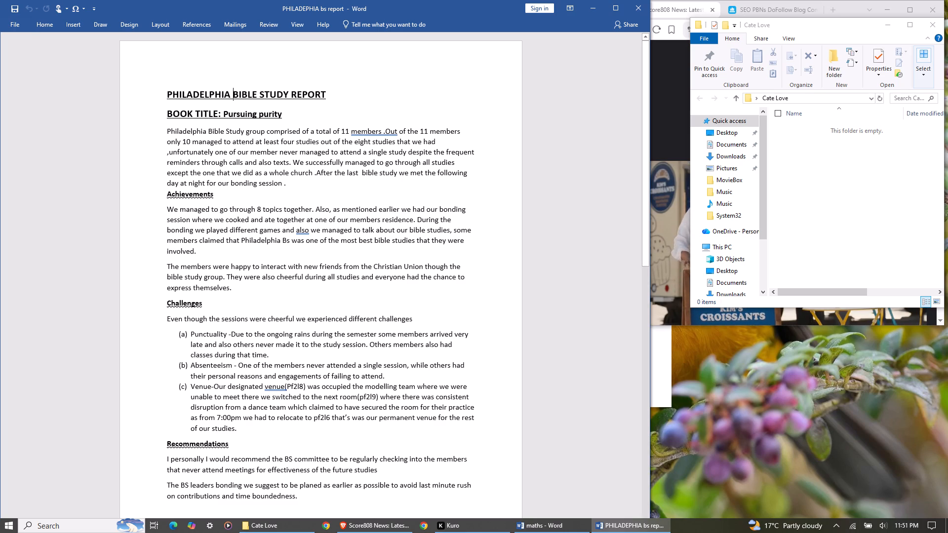
pyautogui.press('BackSpace')
pyautogui.press('BackSpace')
pyautogui.press('BackSpace')
pyautogui.press('BackSpace')
pyautogui.press('BackSpace')
pyautogui.press('BackSpace')
pyautogui.press('BackSpace')
pyautogui.press('BackSpace')
pyautogui.press('BackSpace')
pyautogui.press('BackSpace')
pyautogui.press('BackSpace')
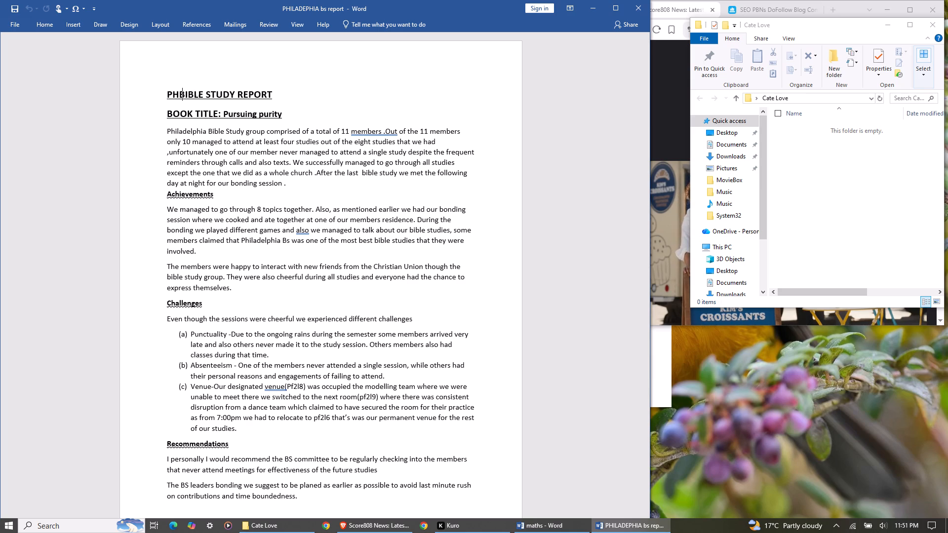
pyautogui.press('BackSpace')
pyautogui.press('BackSpace')
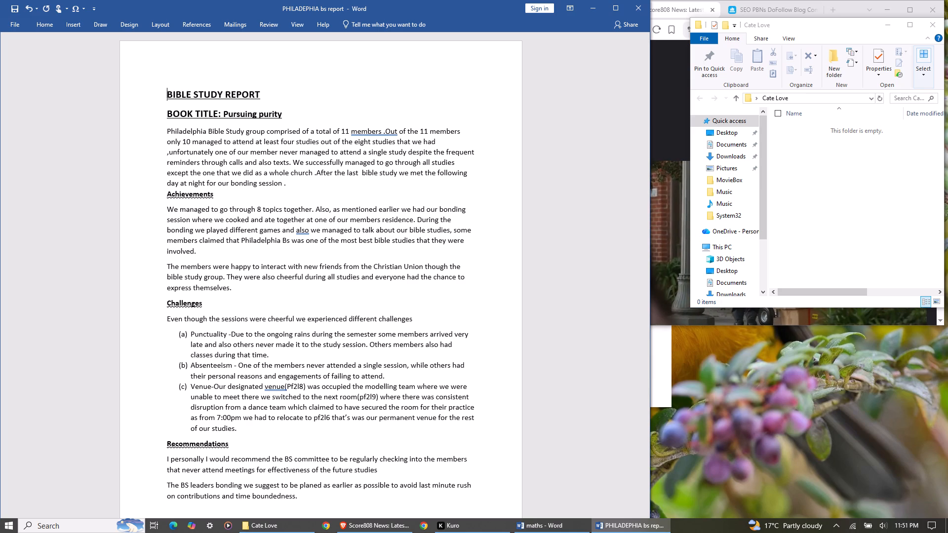
pyautogui.write('NAZARETH')
pyautogui.press('space')
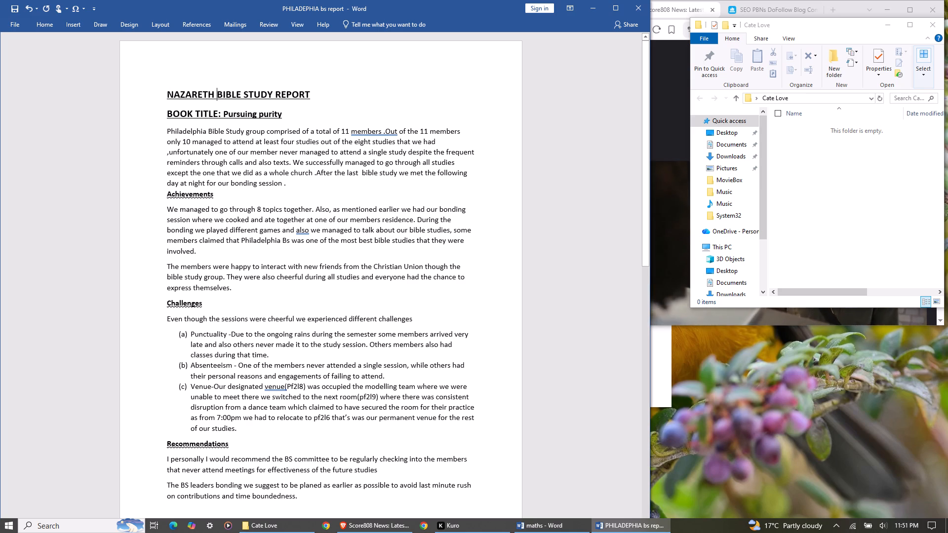
# Change the book title in the second heading line to "Rooted in christ".
pyautogui.click(282, 115)
pyautogui.press('BackSpace')
pyautogui.press('BackSpace')
pyautogui.press('BackSpace')
pyautogui.press('BackSpace')
pyautogui.press('BackSpace')
pyautogui.press('BackSpace')
pyautogui.press('BackSpace')
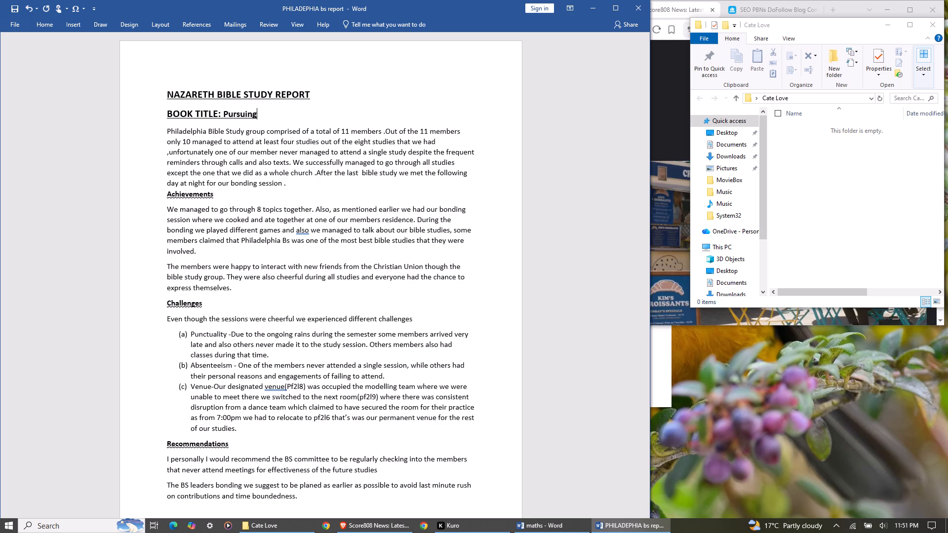
pyautogui.press('BackSpace')
pyautogui.press('BackSpace')
pyautogui.press('BackSpace')
pyautogui.press('BackSpace')
pyautogui.press('BackSpace')
pyautogui.press('BackSpace')
pyautogui.press('BackSpace')
pyautogui.press('BackSpace')
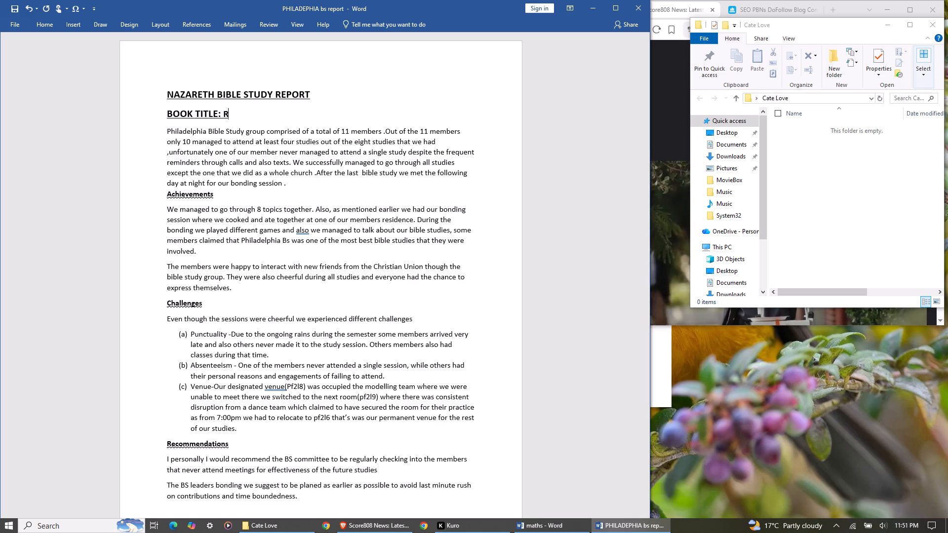
pyautogui.write('ooted')
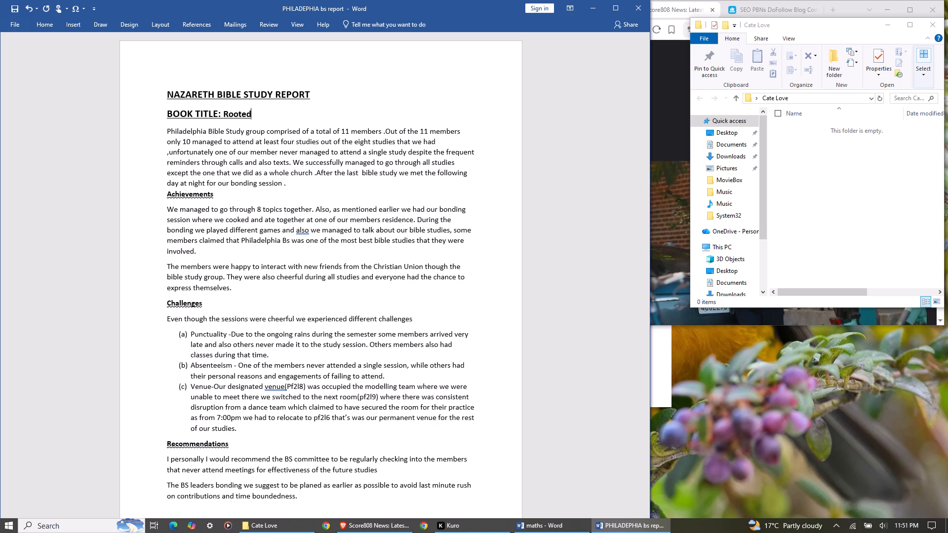
pyautogui.press('space')
pyautogui.write('in christ')
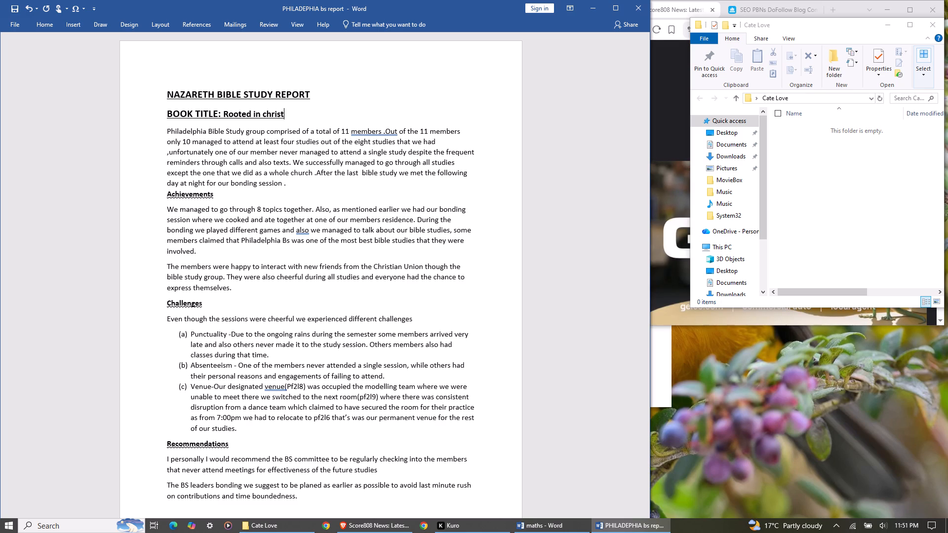
# Replace the group name at the start of the opening paragraph with "Nazareth", keeping "Bible Study group" only once.
pyautogui.click(208, 131)
pyautogui.press('BackSpace')
pyautogui.press('BackSpace')
pyautogui.press('BackSpace')
pyautogui.press('BackSpace')
pyautogui.press('BackSpace')
pyautogui.press('BackSpace')
pyautogui.press('BackSpace')
pyautogui.press('BackSpace')
pyautogui.press('BackSpace')
pyautogui.press('BackSpace')
pyautogui.press('BackSpace')
pyautogui.press('BackSpace')
pyautogui.press('BackSpace')
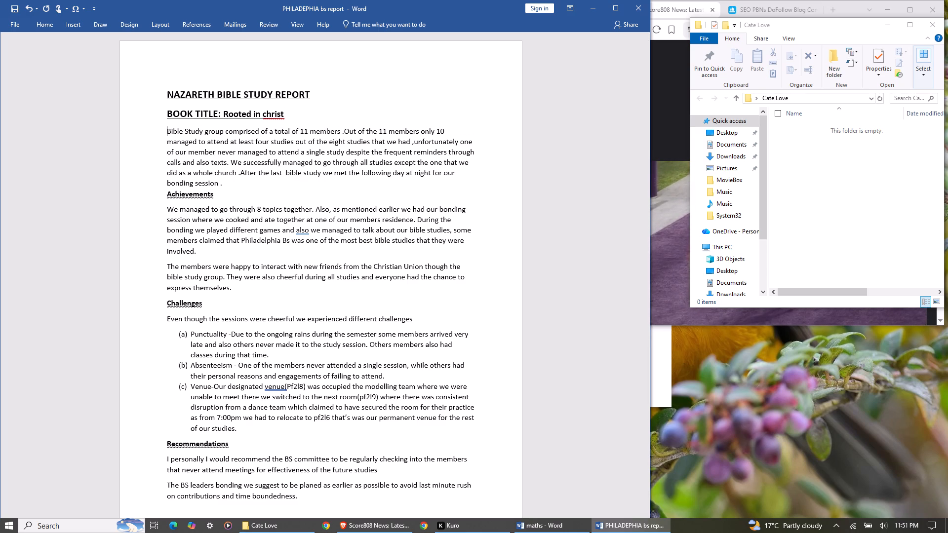
pyautogui.press('n')
pyautogui.write('azareth b')
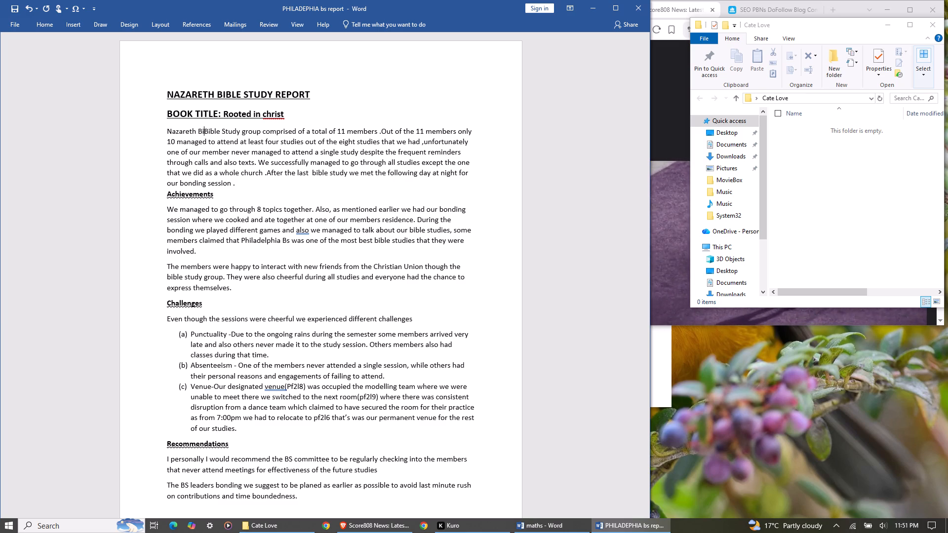
pyautogui.press('BackSpace')
pyautogui.press('BackSpace')
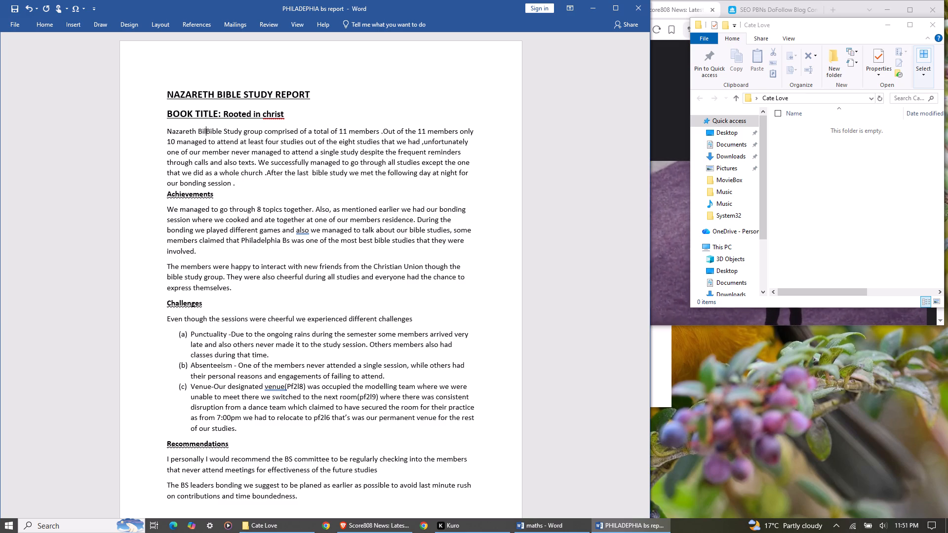
pyautogui.press('BackSpace')
pyautogui.write('ble stydy')
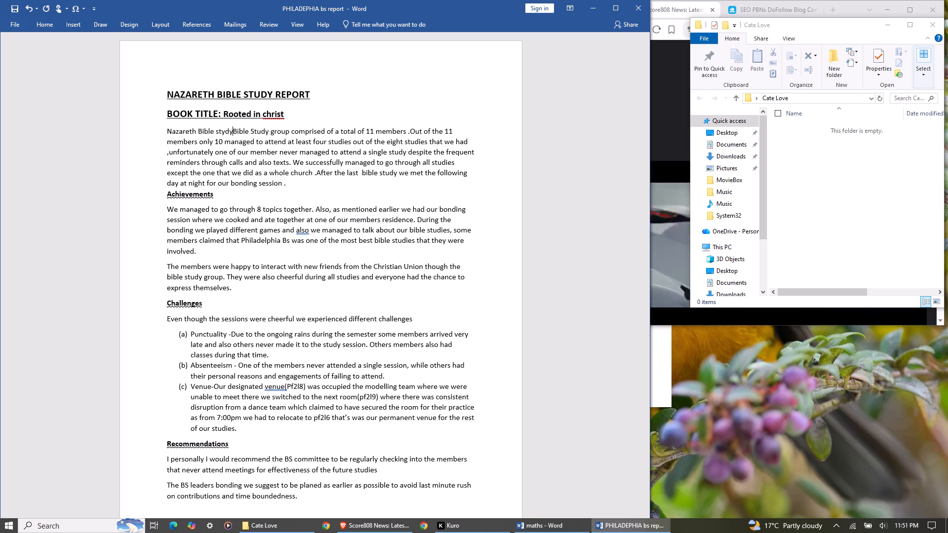
pyautogui.press('BackSpace')
pyautogui.press('BackSpace')
pyautogui.press('BackSpace')
pyautogui.press('BackSpace')
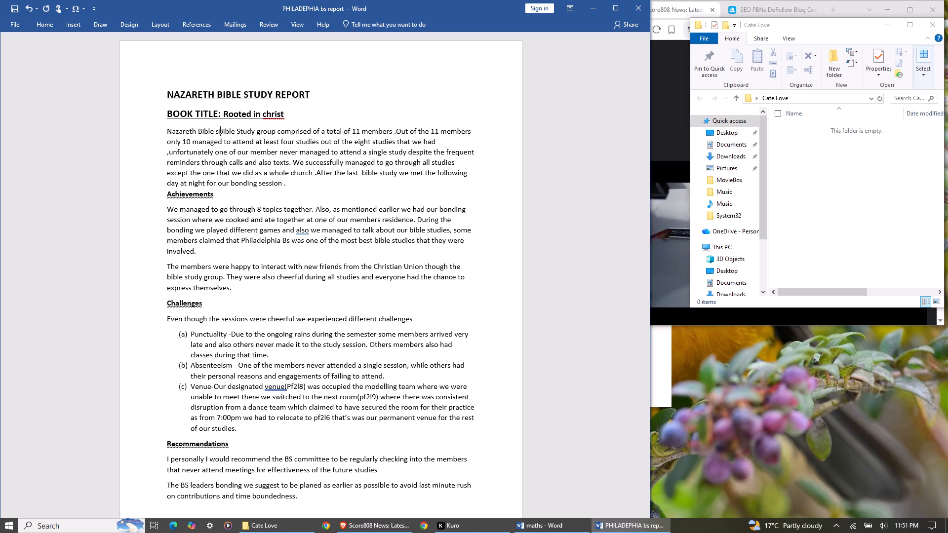
pyautogui.press('BackSpace')
pyautogui.press('BackSpace')
pyautogui.press('BackSpace')
pyautogui.press('BackSpace')
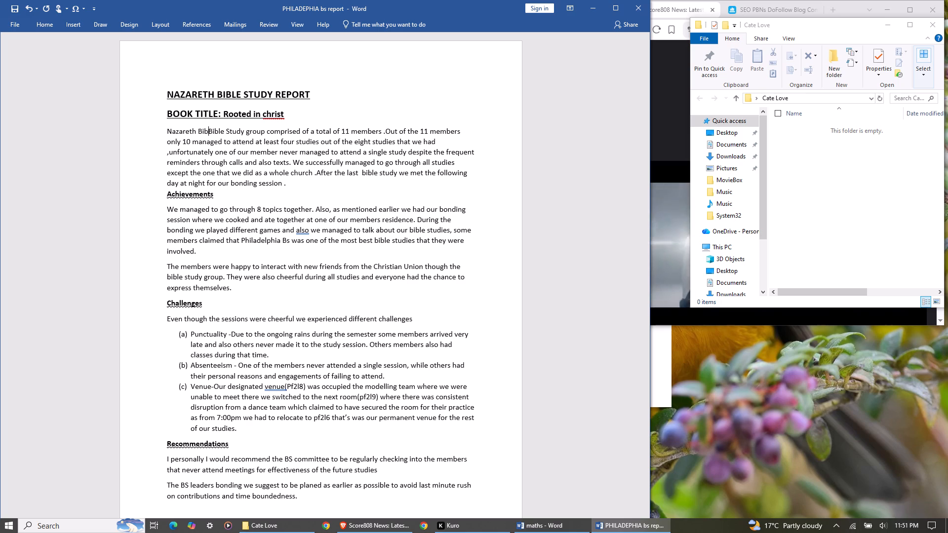
pyautogui.press('BackSpace')
pyautogui.press('BackSpace')
pyautogui.press('BackSpace')
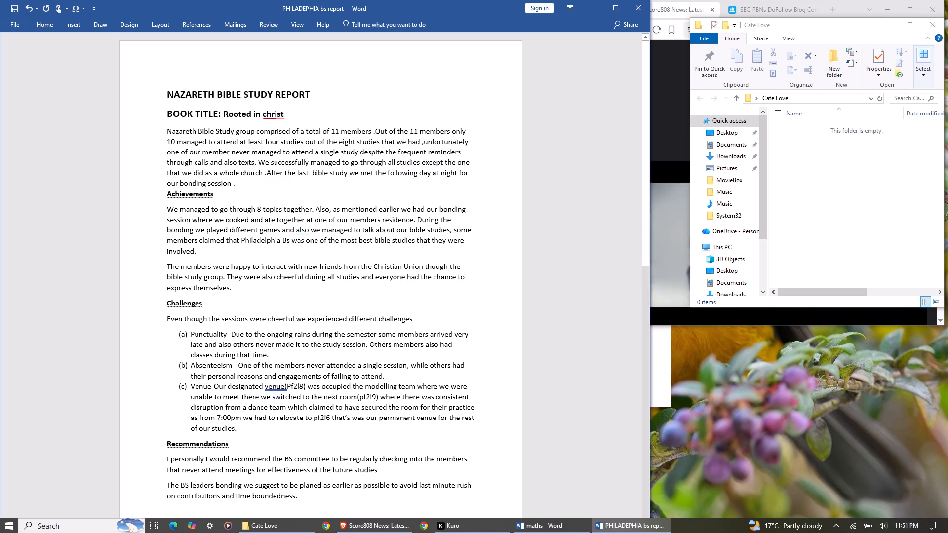
# Delete the total member count "11" from the first sentence of the opening paragraph, leaving the number blank.
pyautogui.click(338, 129)
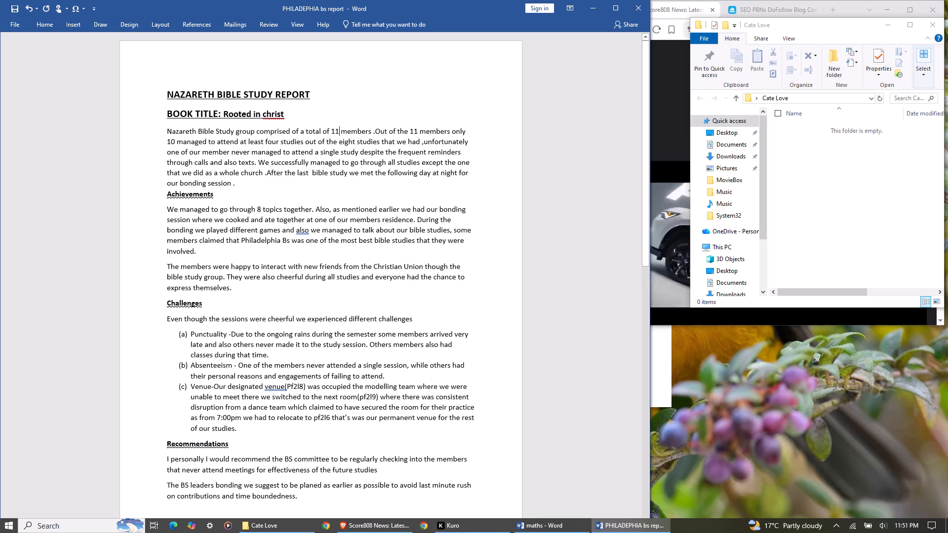
pyautogui.press('BackSpace')
pyautogui.press('BackSpace')
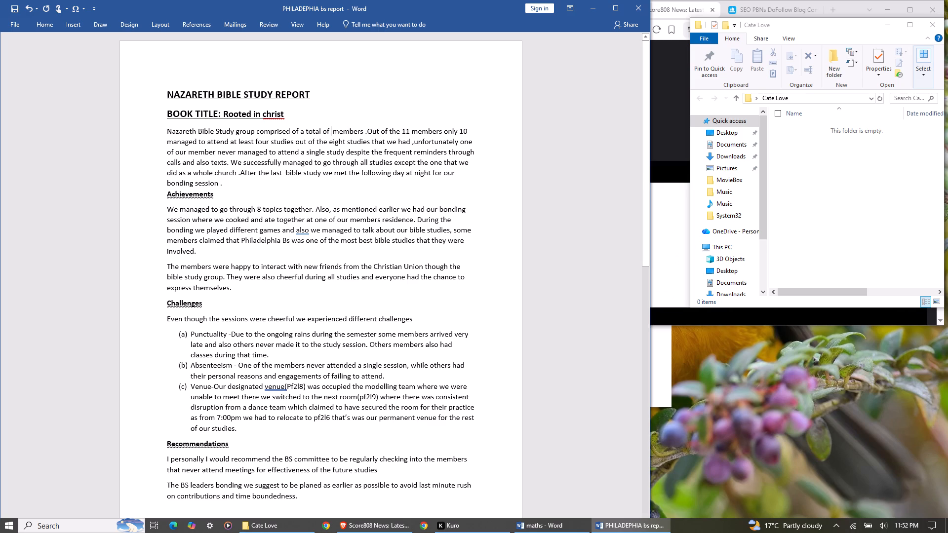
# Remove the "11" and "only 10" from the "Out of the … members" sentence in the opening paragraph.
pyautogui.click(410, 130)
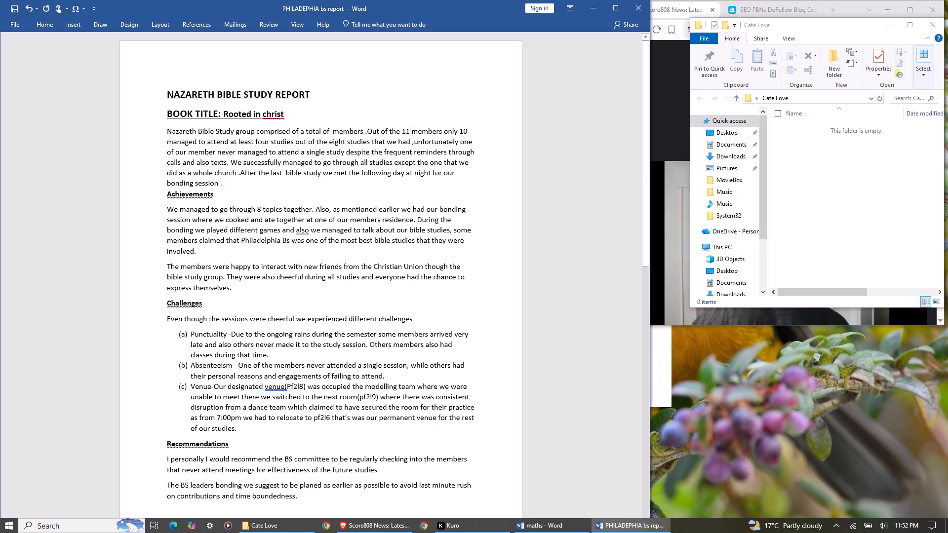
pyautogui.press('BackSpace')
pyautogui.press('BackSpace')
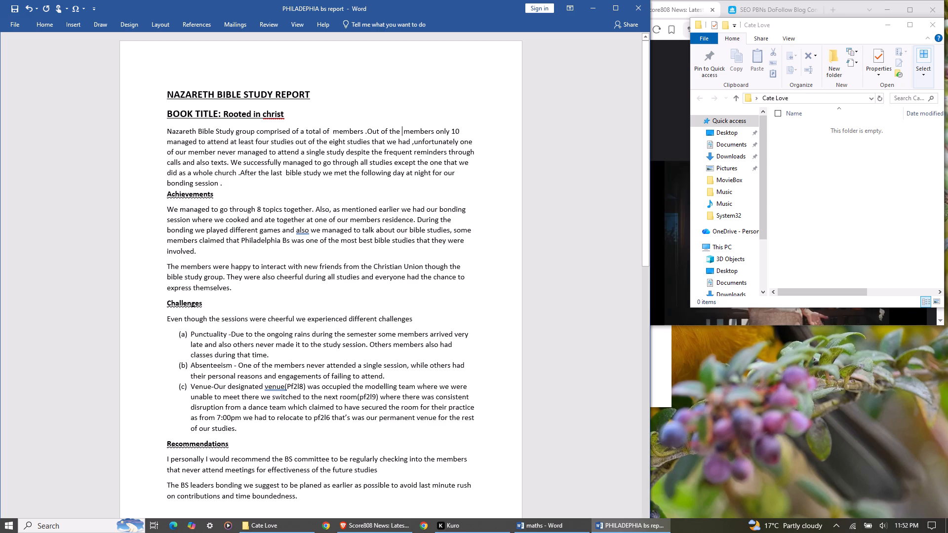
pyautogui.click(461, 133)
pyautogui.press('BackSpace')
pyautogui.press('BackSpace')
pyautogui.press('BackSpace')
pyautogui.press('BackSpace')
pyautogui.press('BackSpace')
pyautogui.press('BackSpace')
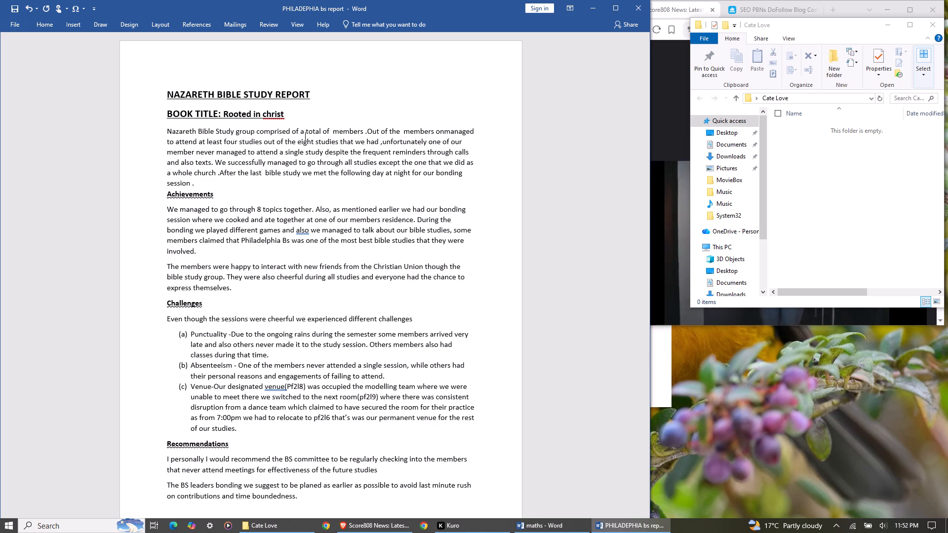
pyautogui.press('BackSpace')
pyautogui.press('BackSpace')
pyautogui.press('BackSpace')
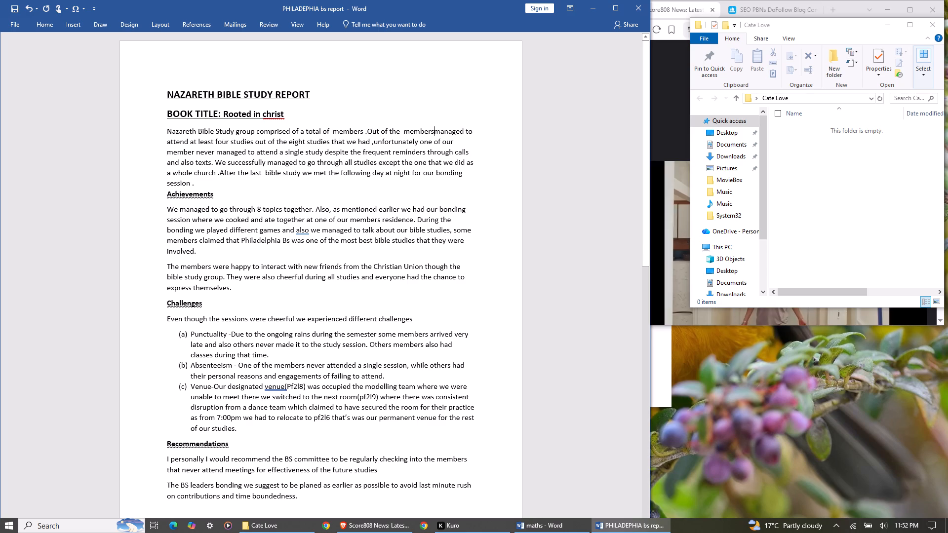
# Delete the text from "Out of the" to "studies that we had" in the opening paragraph, along with the full stop before it.
pyautogui.moveTo(369, 132); pyautogui.dragTo(361, 140)
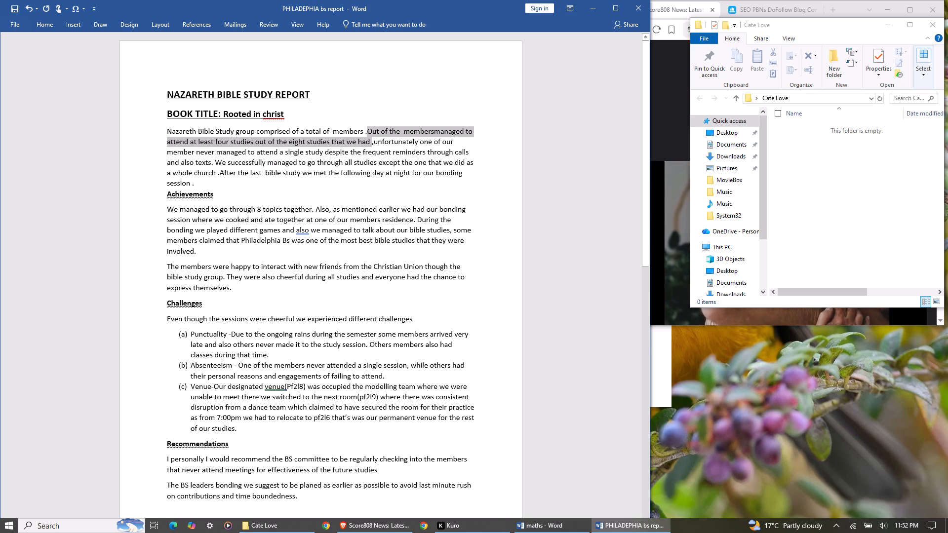
pyautogui.moveTo(361, 140); pyautogui.dragTo(361, 139)
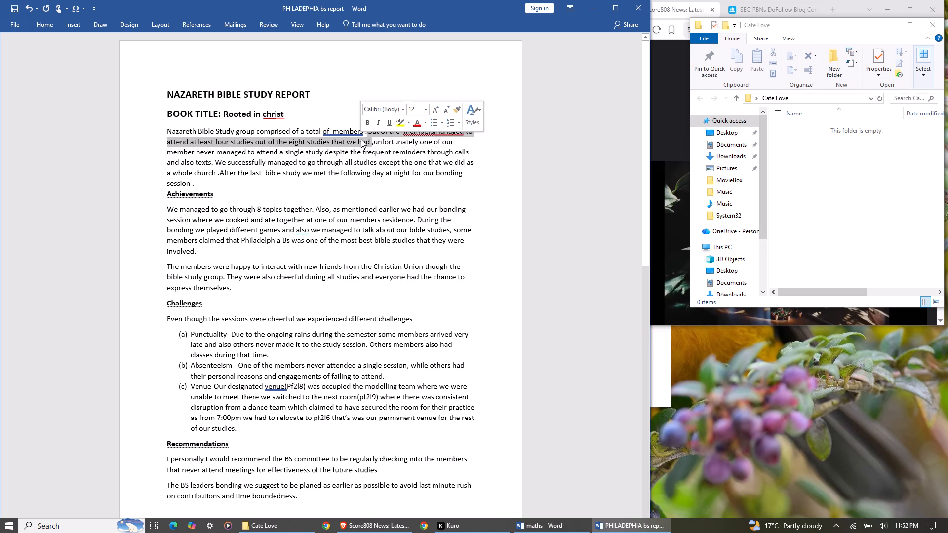
pyautogui.press('BackSpace')
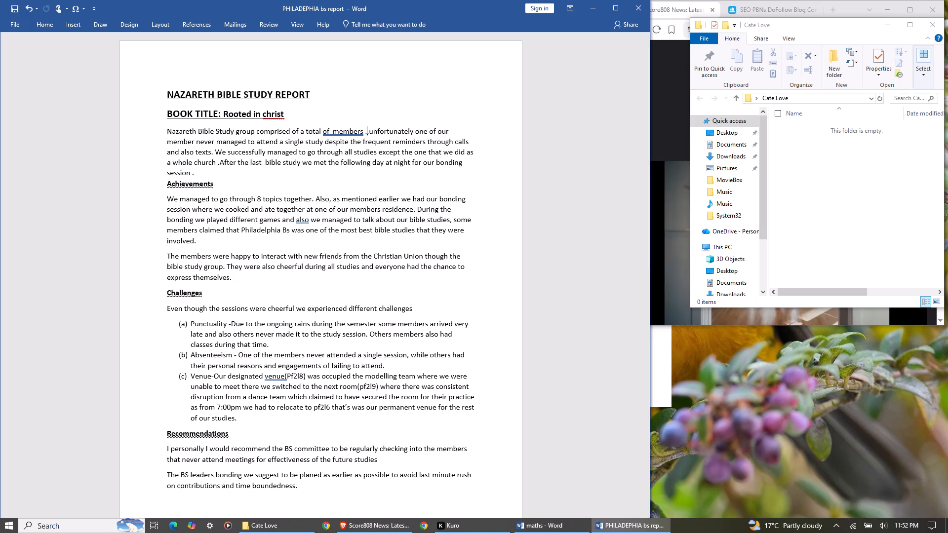
pyautogui.press('BackSpace')
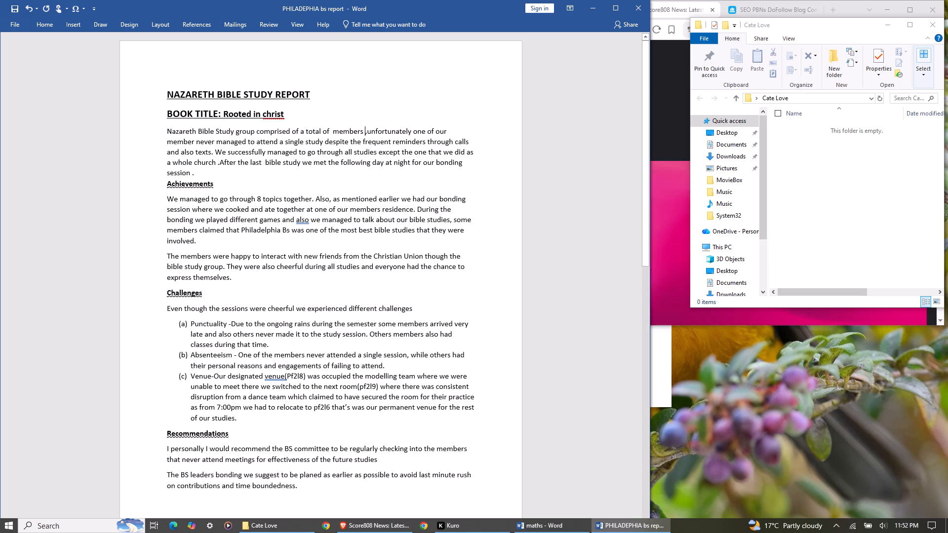
# Change the number of members who never attended in the opening paragraph to "three".
pyautogui.click(424, 131)
pyautogui.press('BackSpace')
pyautogui.press('BackSpace')
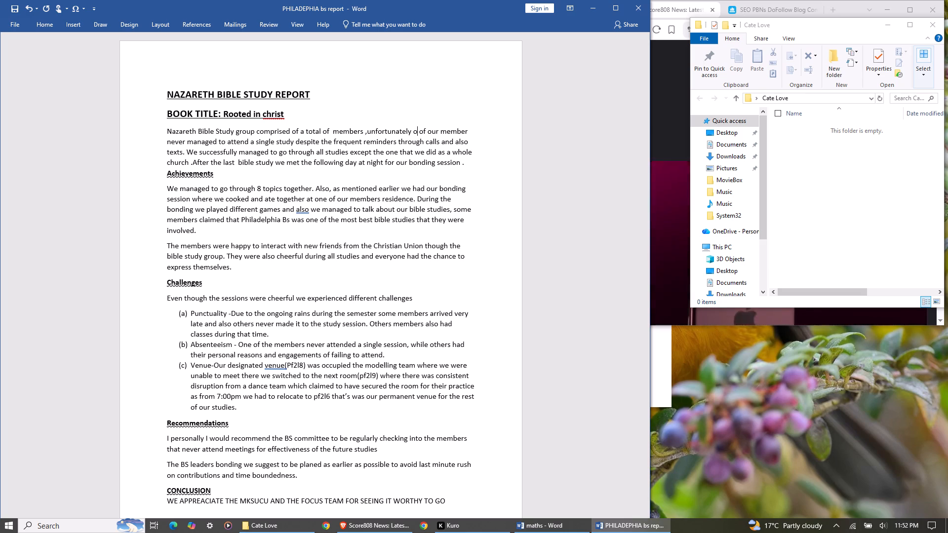
pyautogui.press('BackSpace')
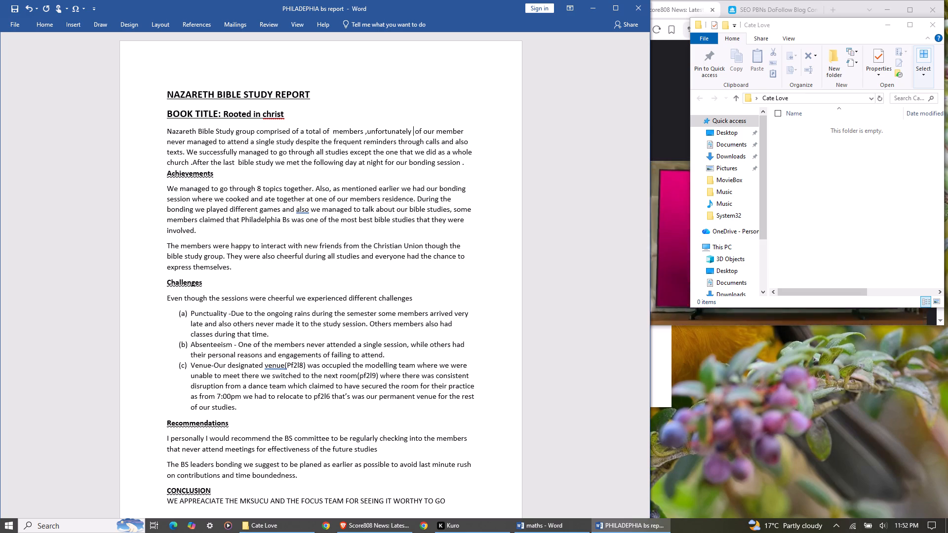
pyautogui.write('three')
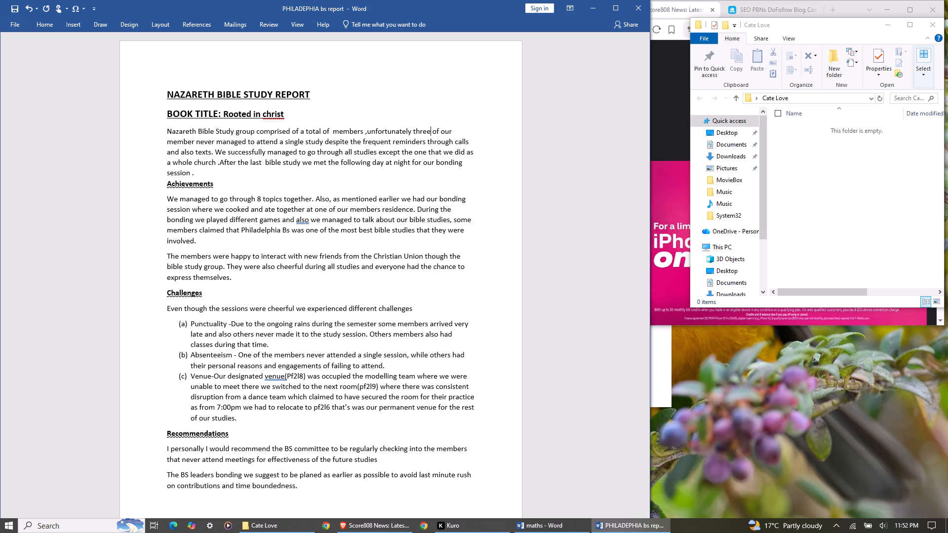
# Delete the closing sentence about the bonding session from the opening paragraph, ending it with "a whole church.".
pyautogui.click(197, 172)
pyautogui.press('BackSpace')
pyautogui.press('BackSpace')
pyautogui.press('BackSpace')
pyautogui.press('BackSpace')
pyautogui.press('BackSpace')
pyautogui.press('BackSpace')
pyautogui.press('BackSpace')
pyautogui.press('BackSpace')
pyautogui.press('BackSpace')
pyautogui.press('BackSpace')
pyautogui.press('BackSpace')
pyautogui.press('BackSpace')
pyautogui.press('BackSpace')
pyautogui.press('BackSpace')
pyautogui.press('BackSpace')
pyautogui.press('BackSpace')
pyautogui.press('BackSpace')
pyautogui.press('BackSpace')
pyautogui.press('BackSpace')
pyautogui.press('BackSpace')
pyautogui.press('BackSpace')
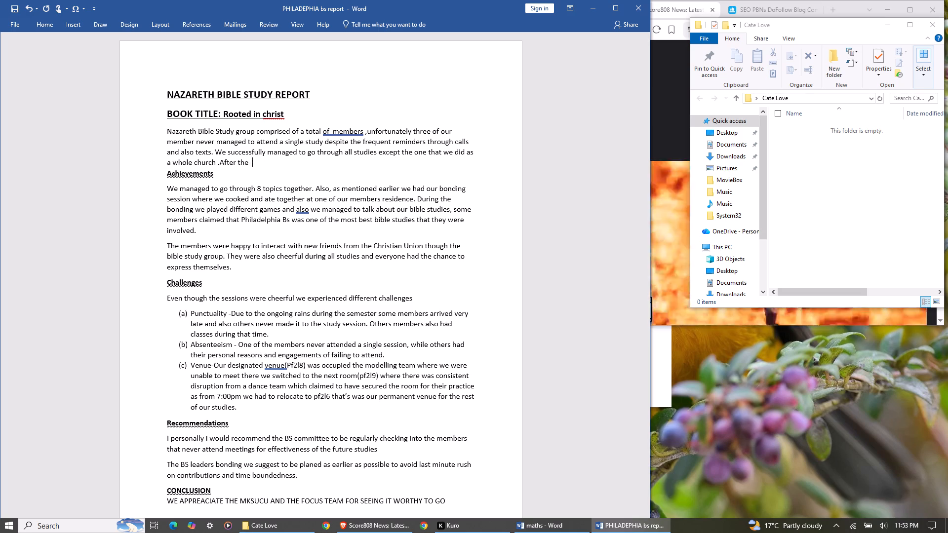
pyautogui.press('BackSpace')
pyautogui.press('BackSpace')
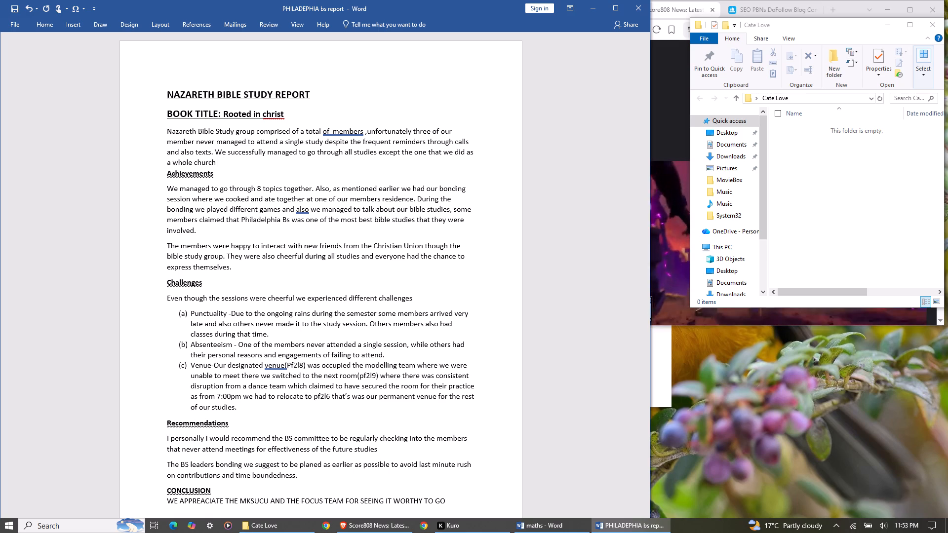
pyautogui.press('BackSpace')
pyautogui.press('.')
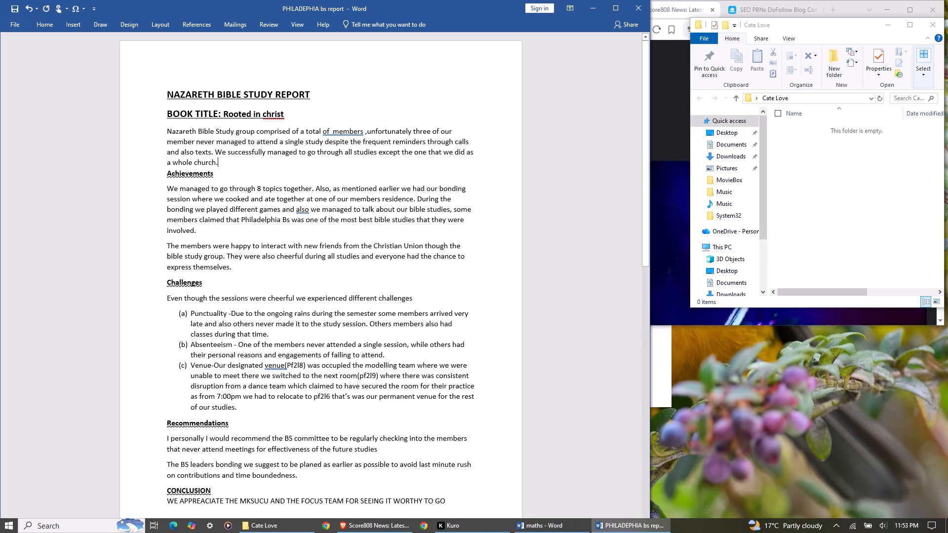
# Set the number of topics covered in the first Achievements sentence to 6.
pyautogui.click(263, 188)
pyautogui.press('BackSpace')
pyautogui.press('BackSpace')
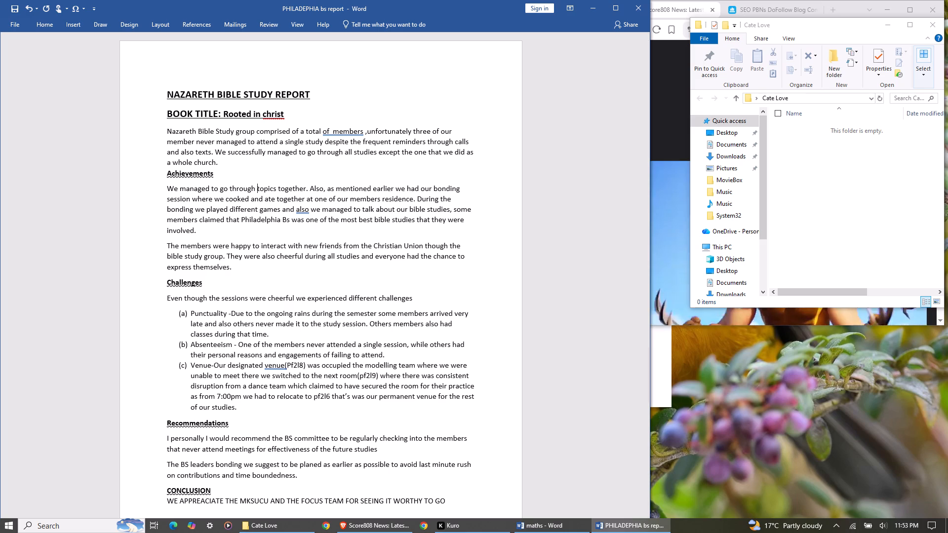
pyautogui.write('6')
pyautogui.press('space')
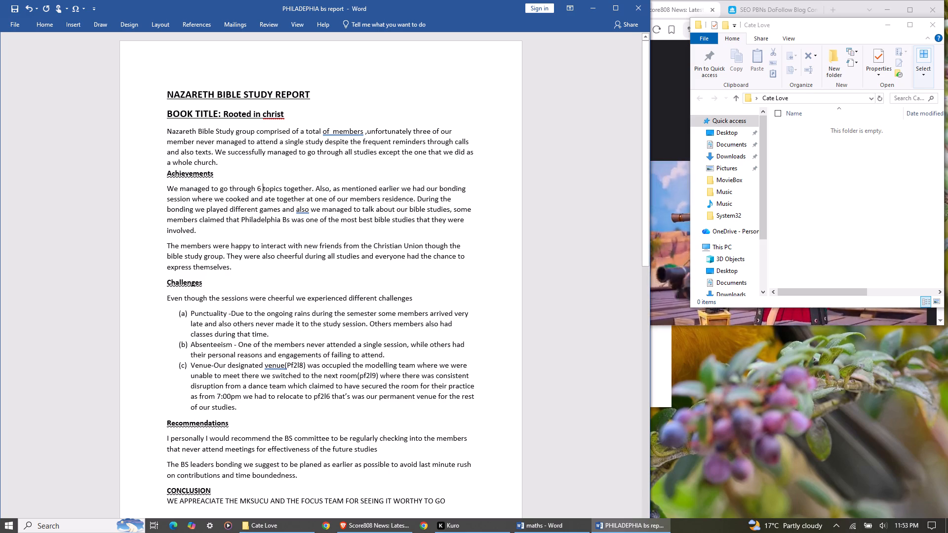
# Delete the bonding session and members' claim sentences from the first Achievements paragraph, so it ends with "topics together.".
pyautogui.moveTo(315, 188); pyautogui.dragTo(348, 190)
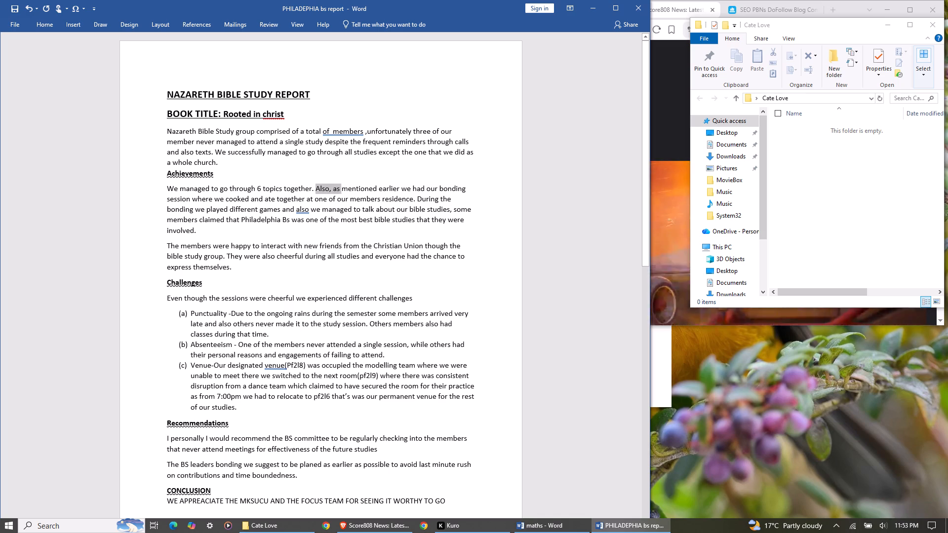
pyautogui.moveTo(348, 190); pyautogui.dragTo(398, 201)
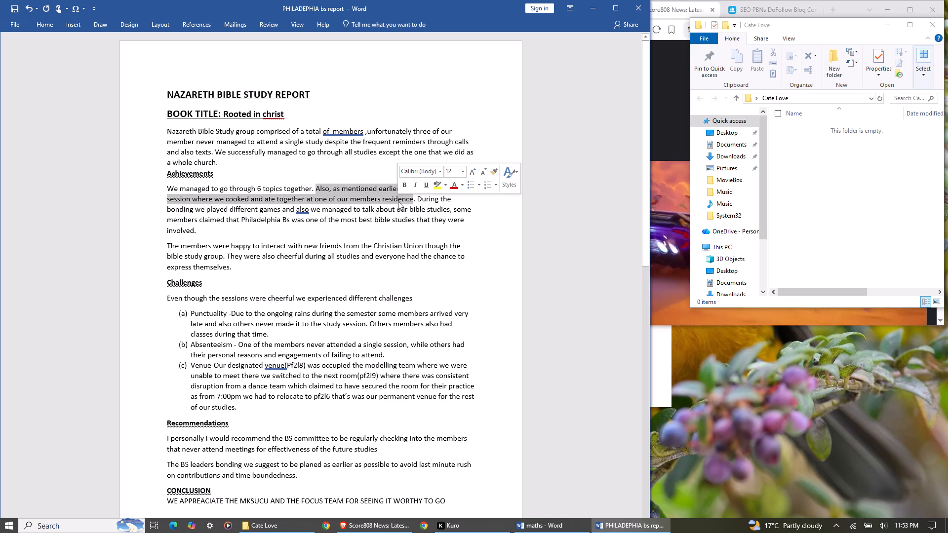
pyautogui.press('BackSpace')
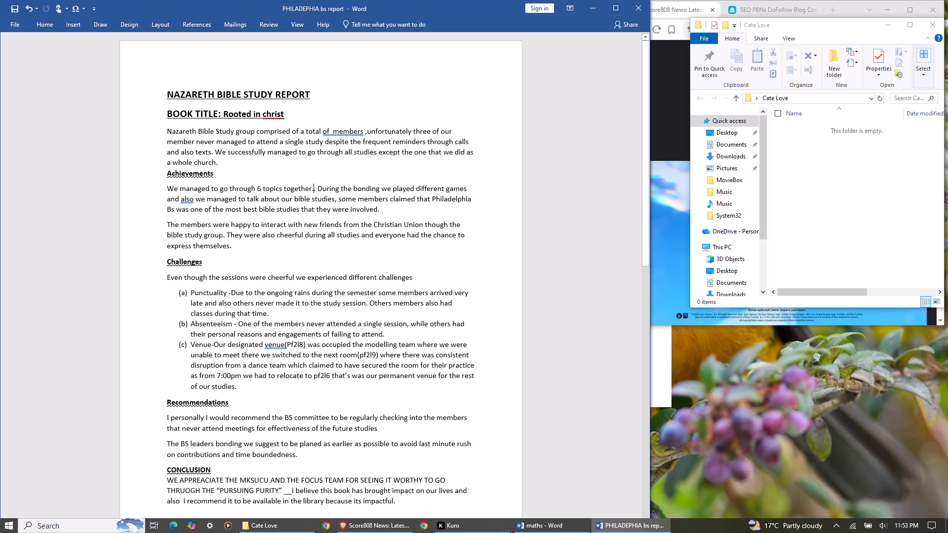
pyautogui.moveTo(311, 188); pyautogui.dragTo(408, 209)
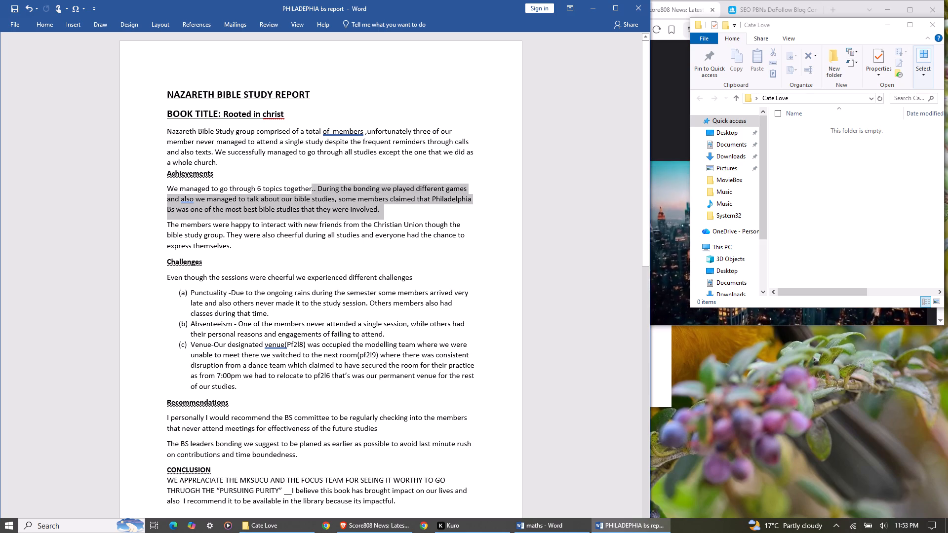
pyautogui.moveTo(408, 209); pyautogui.dragTo(410, 209)
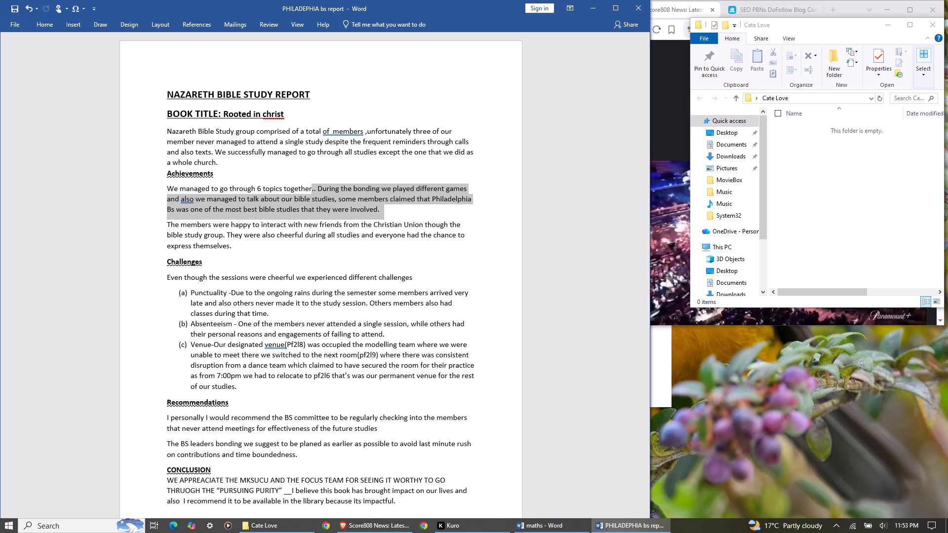
pyautogui.moveTo(410, 209); pyautogui.dragTo(397, 208)
pyautogui.press('BackSpace')
pyautogui.press('BackSpace')
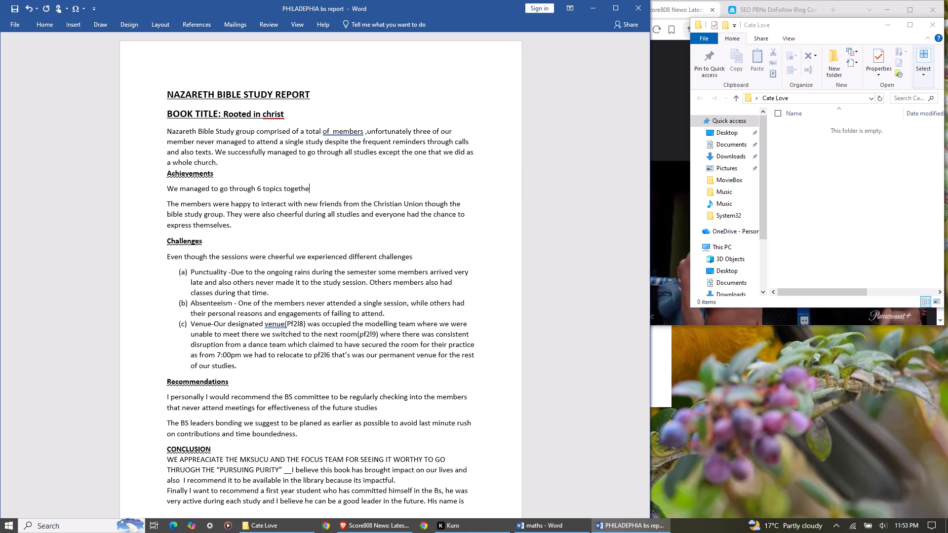
pyautogui.write('r.')
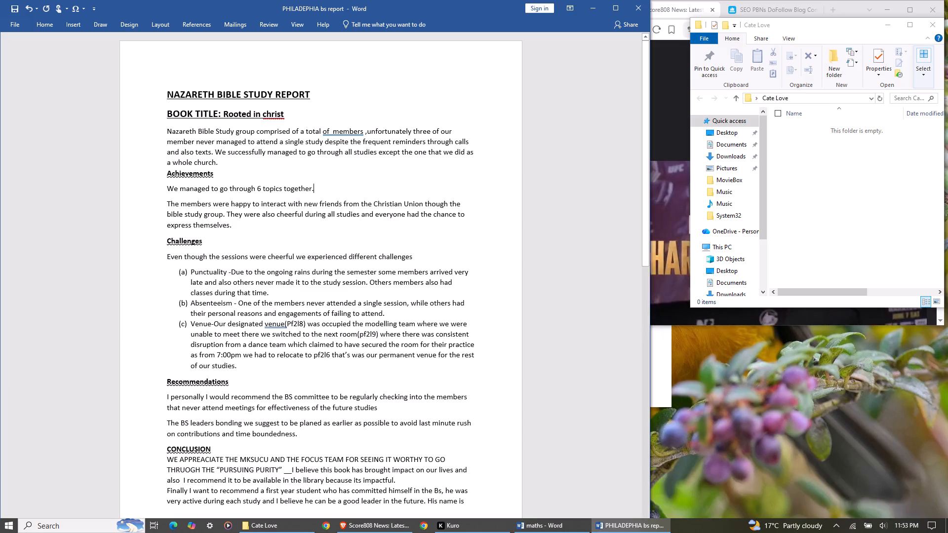
# Join the paragraph starting "The members were happy" to the first Achievements paragraph.
pyautogui.click(166, 203)
pyautogui.press('BackSpace')
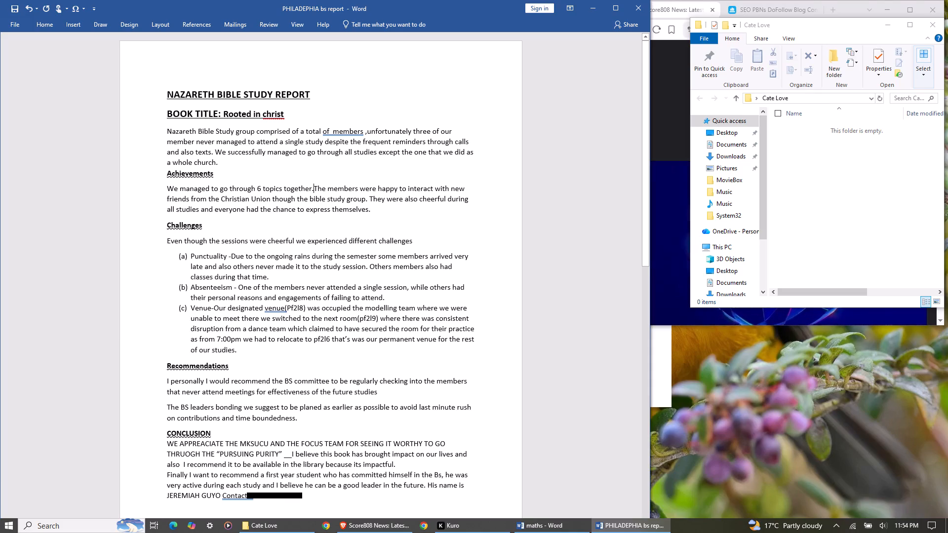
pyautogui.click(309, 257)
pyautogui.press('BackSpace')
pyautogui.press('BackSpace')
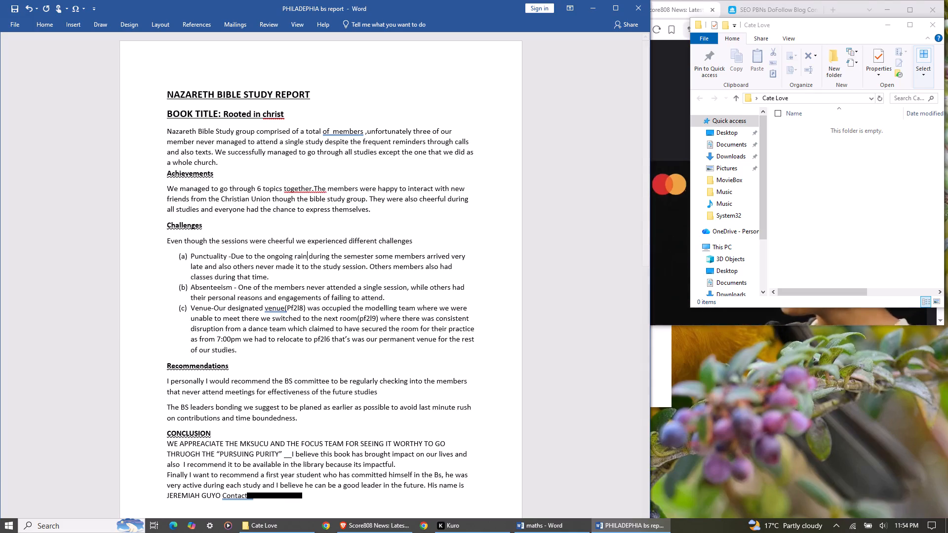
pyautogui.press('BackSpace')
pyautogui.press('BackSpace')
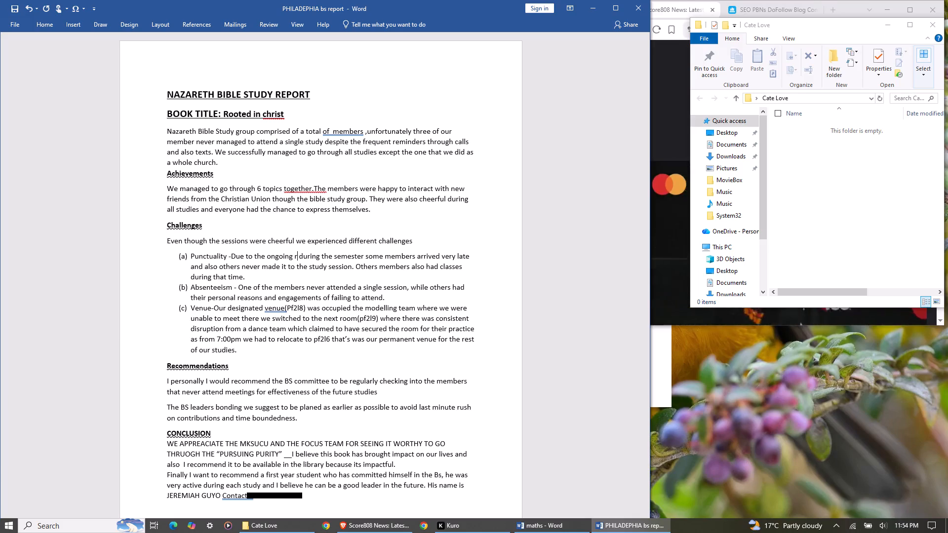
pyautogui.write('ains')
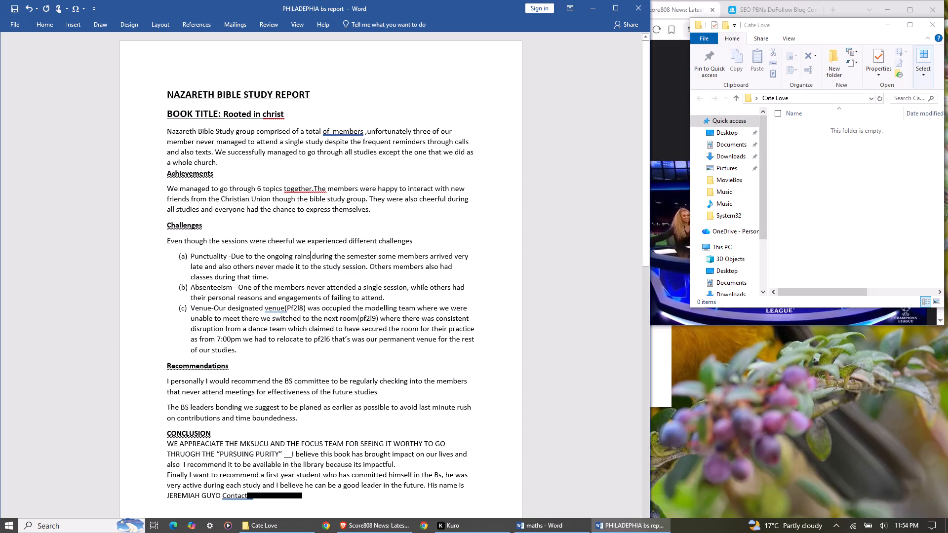
# Change the number of non-attending members in the Absenteeism challenge to "Three".
pyautogui.click(253, 285)
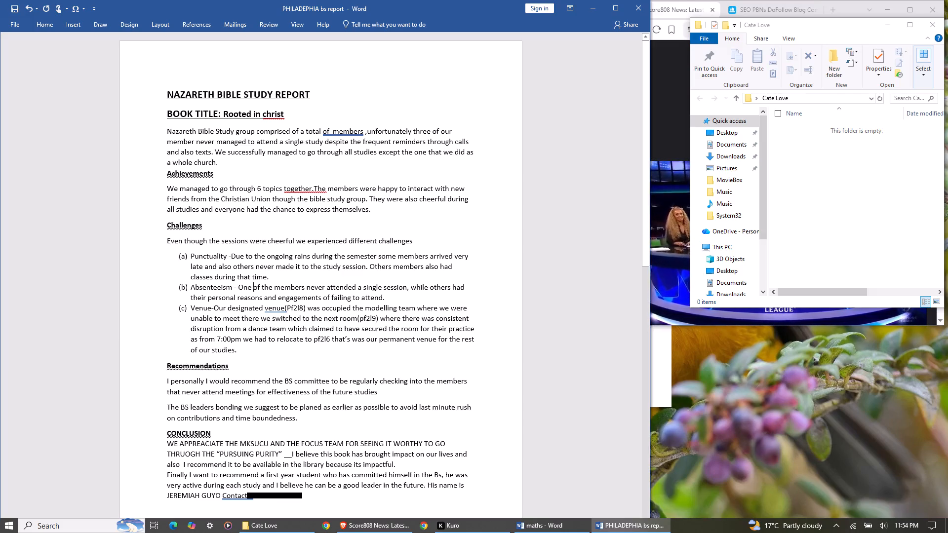
pyautogui.press('BackSpace')
pyautogui.press('BackSpace')
pyautogui.press('BackSpace')
pyautogui.press('BackSpace')
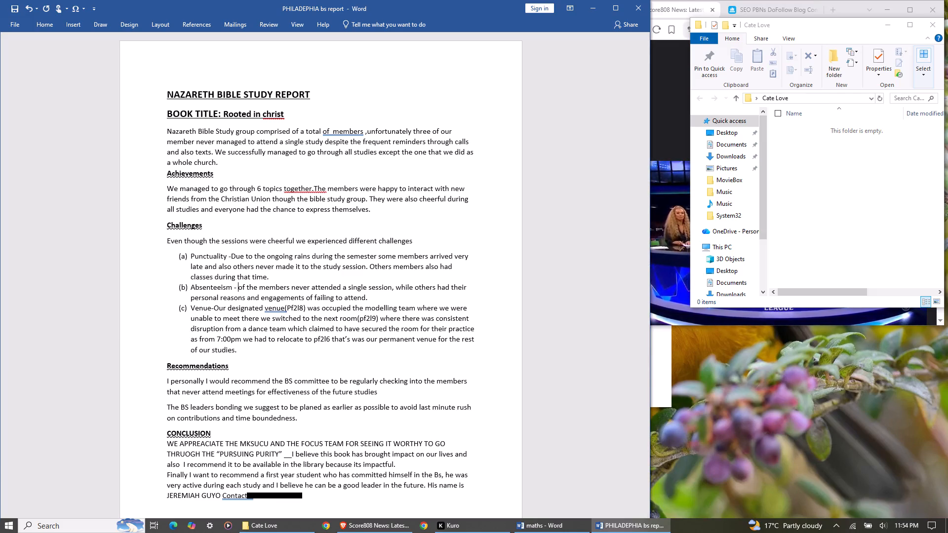
pyautogui.press('t')
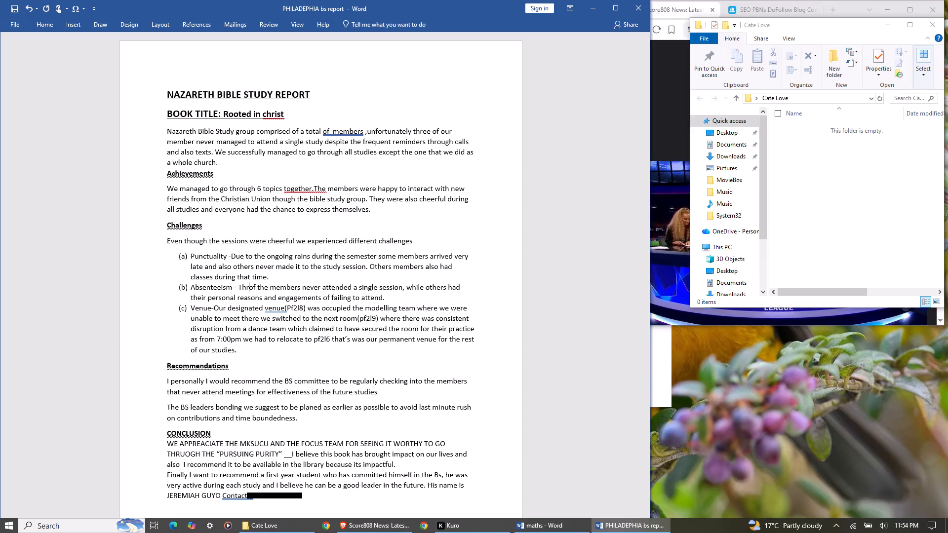
pyautogui.press('space')
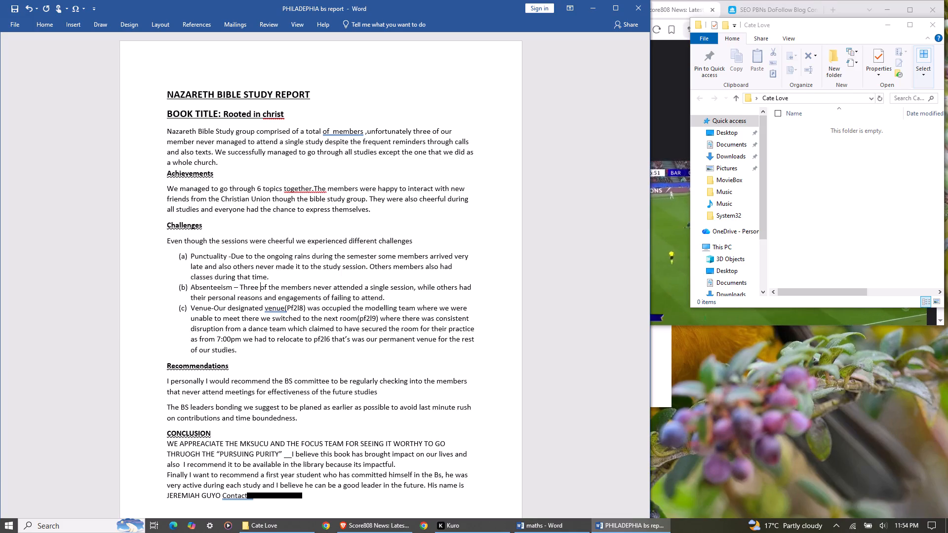
# Replace the designated venue's bracketed room code in the Venue challenge with "ADB 203".
pyautogui.click(307, 311)
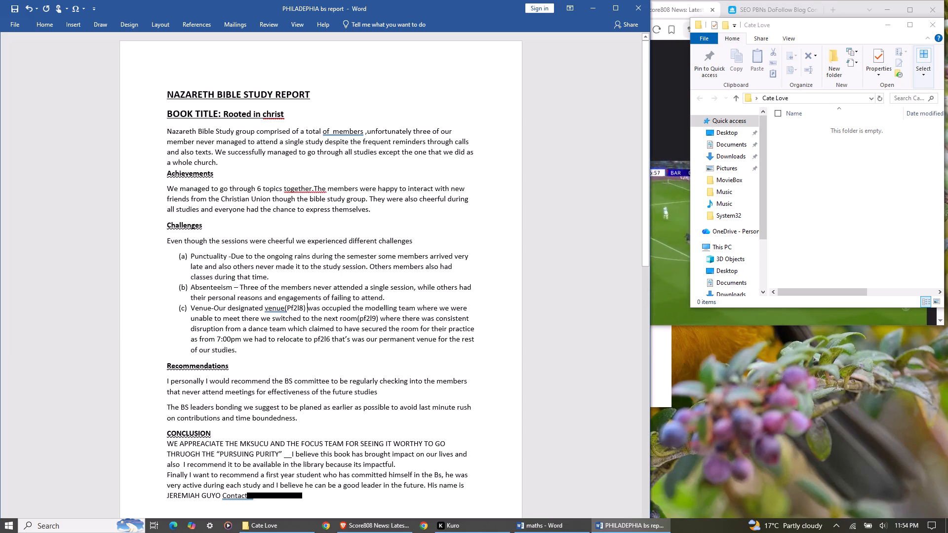
pyautogui.press('BackSpace')
pyautogui.press('BackSpace')
pyautogui.press('BackSpace')
pyautogui.press('BackSpace')
pyautogui.press('BackSpace')
pyautogui.press('BackSpace')
pyautogui.press('BackSpace')
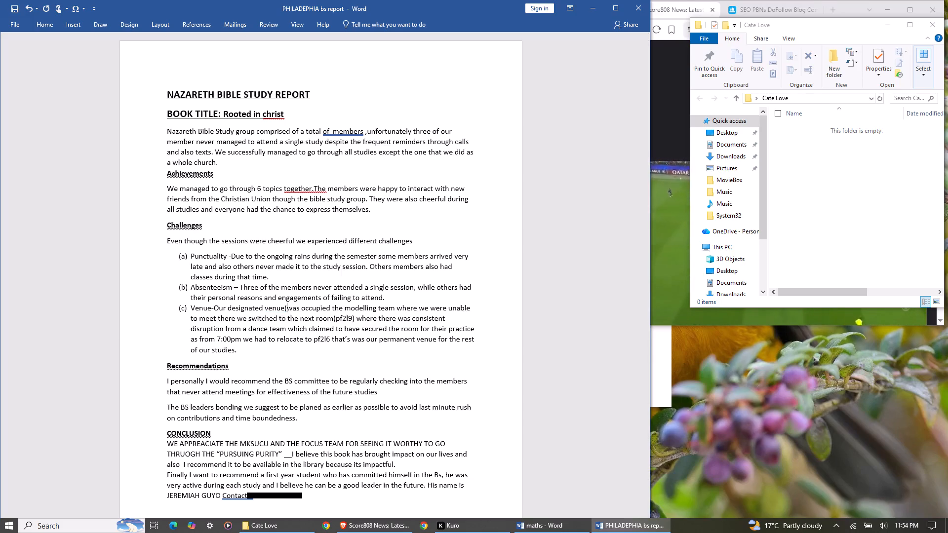
pyautogui.press('BackSpace')
pyautogui.press('space')
pyautogui.write('ADB 203')
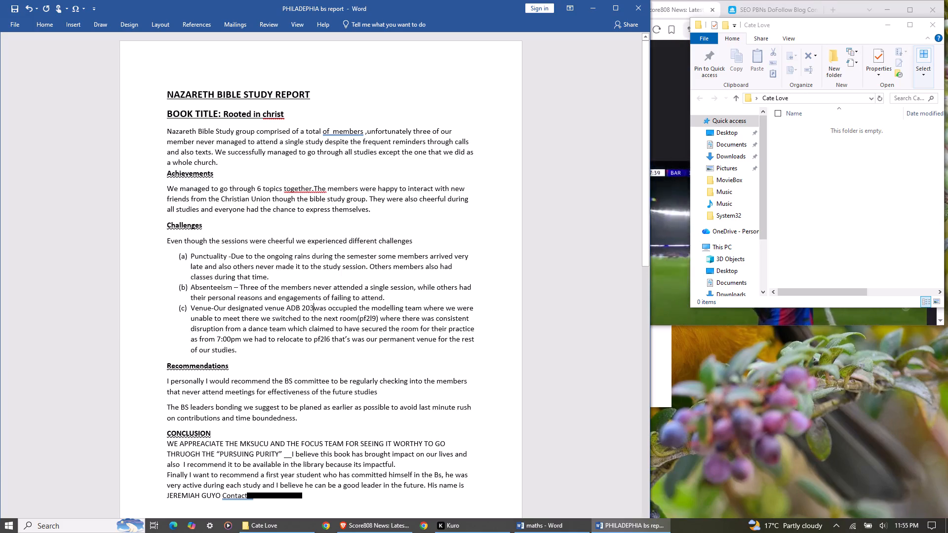
# Delete "occupied the modelling team" from the first sentence of the Venue challenge.
pyautogui.click(420, 308)
pyautogui.press('BackSpace')
pyautogui.press('BackSpace')
pyautogui.press('BackSpace')
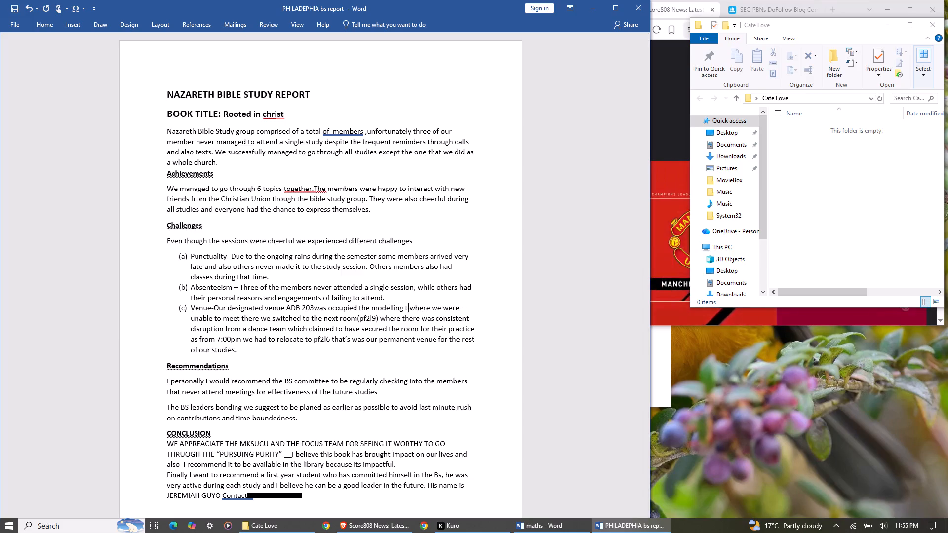
pyautogui.press('BackSpace')
pyautogui.press('BackSpace')
pyautogui.press('BackSpace')
pyautogui.press('BackSpace')
pyautogui.press('BackSpace')
pyautogui.press('BackSpace')
pyautogui.press('BackSpace')
pyautogui.press('BackSpace')
pyautogui.press('BackSpace')
pyautogui.press('BackSpace')
pyautogui.press('BackSpace')
pyautogui.press('BackSpace')
pyautogui.press('BackSpace')
pyautogui.press('BackSpace')
pyautogui.press('BackSpace')
pyautogui.press('BackSpace')
pyautogui.press('BackSpace')
pyautogui.press('BackSpace')
pyautogui.press('BackSpace')
pyautogui.press('BackSpace')
pyautogui.press('BackSpace')
pyautogui.press('BackSpace')
pyautogui.press('BackSpace')
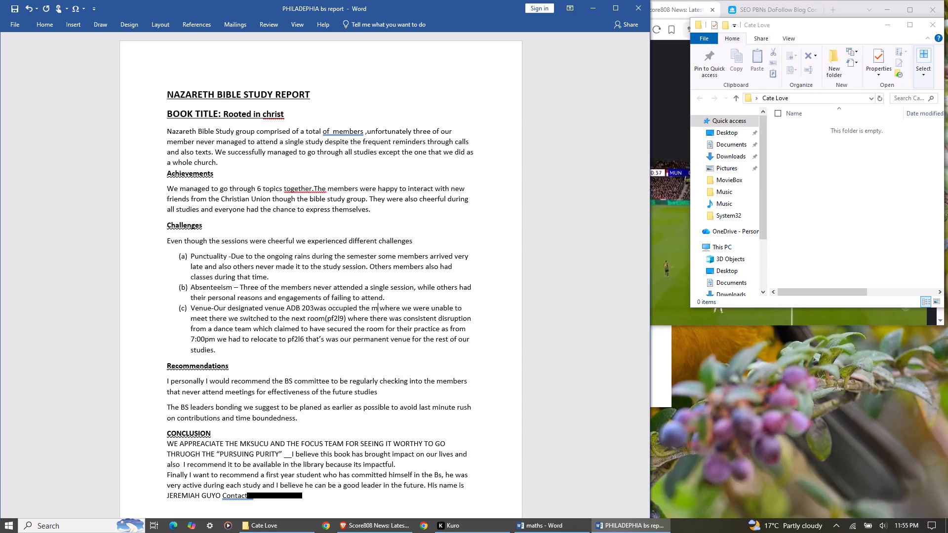
pyautogui.press('BackSpace')
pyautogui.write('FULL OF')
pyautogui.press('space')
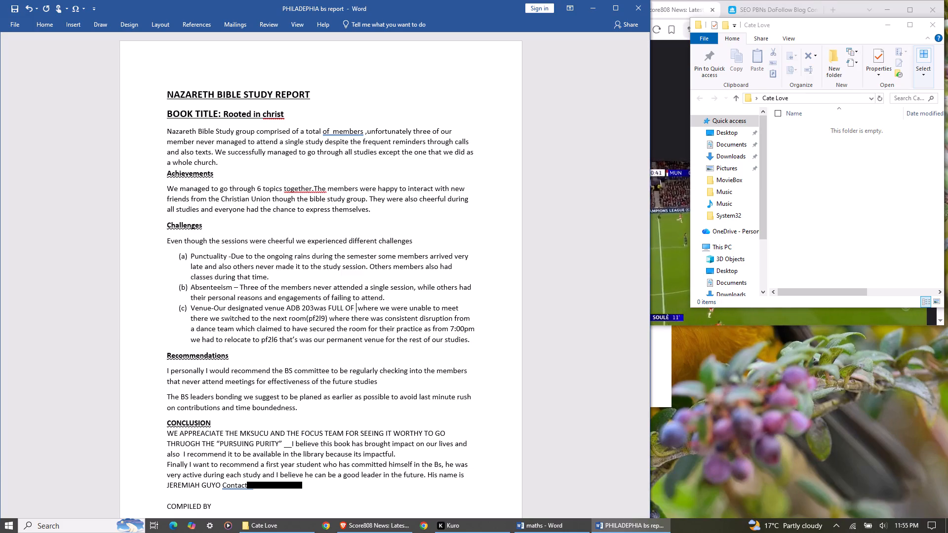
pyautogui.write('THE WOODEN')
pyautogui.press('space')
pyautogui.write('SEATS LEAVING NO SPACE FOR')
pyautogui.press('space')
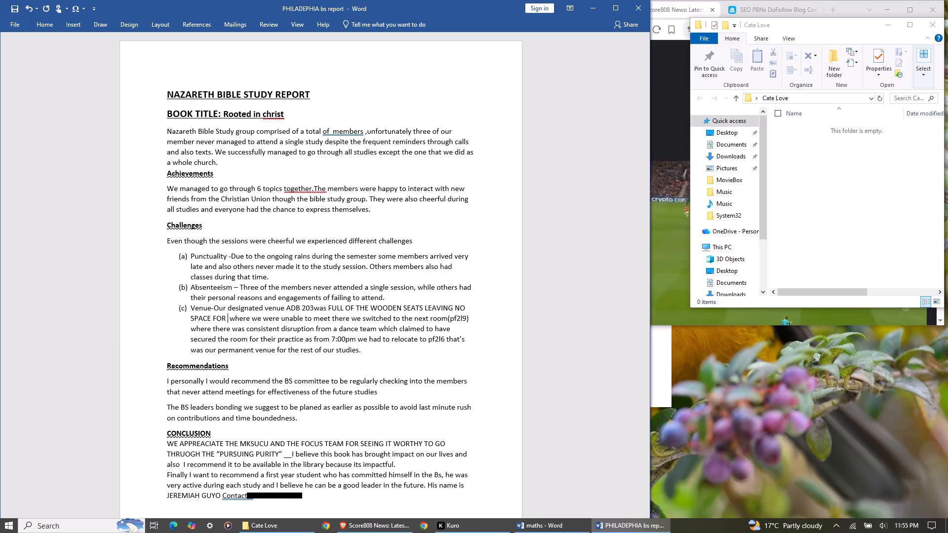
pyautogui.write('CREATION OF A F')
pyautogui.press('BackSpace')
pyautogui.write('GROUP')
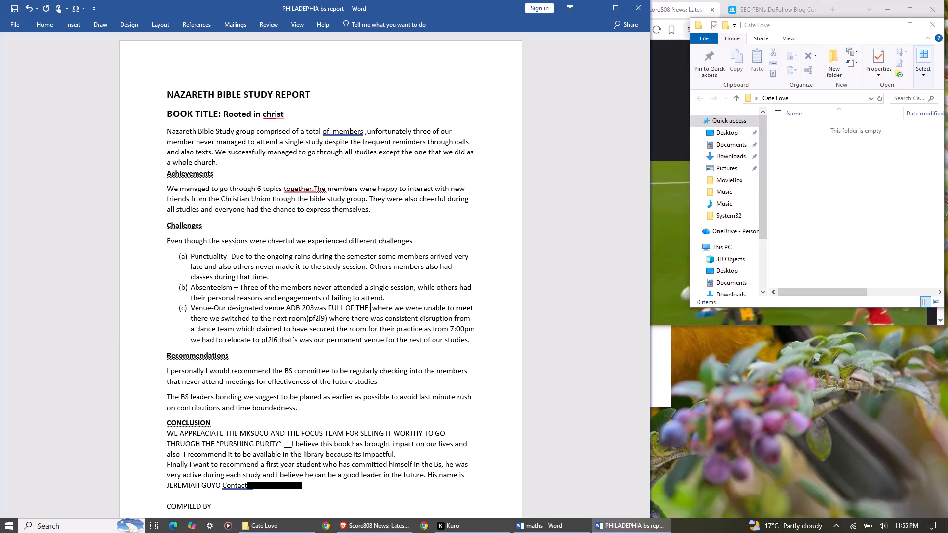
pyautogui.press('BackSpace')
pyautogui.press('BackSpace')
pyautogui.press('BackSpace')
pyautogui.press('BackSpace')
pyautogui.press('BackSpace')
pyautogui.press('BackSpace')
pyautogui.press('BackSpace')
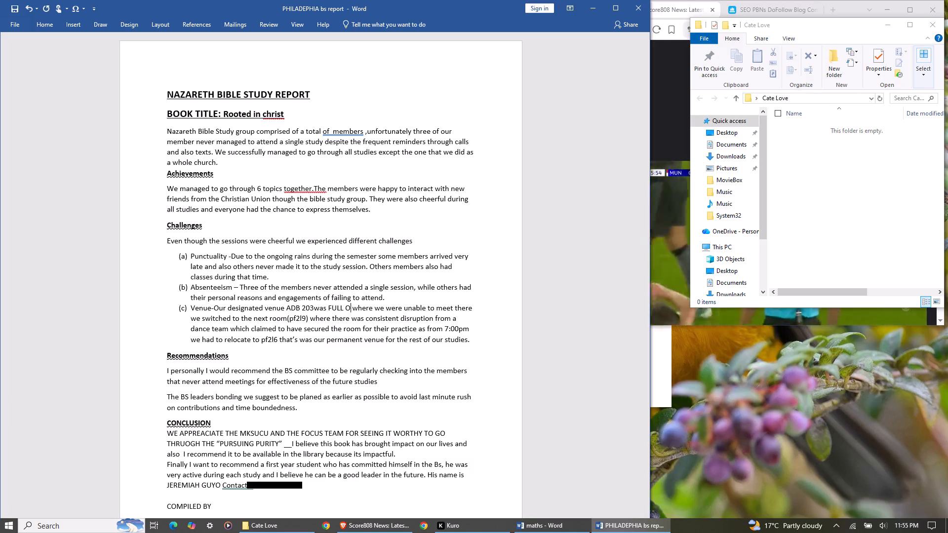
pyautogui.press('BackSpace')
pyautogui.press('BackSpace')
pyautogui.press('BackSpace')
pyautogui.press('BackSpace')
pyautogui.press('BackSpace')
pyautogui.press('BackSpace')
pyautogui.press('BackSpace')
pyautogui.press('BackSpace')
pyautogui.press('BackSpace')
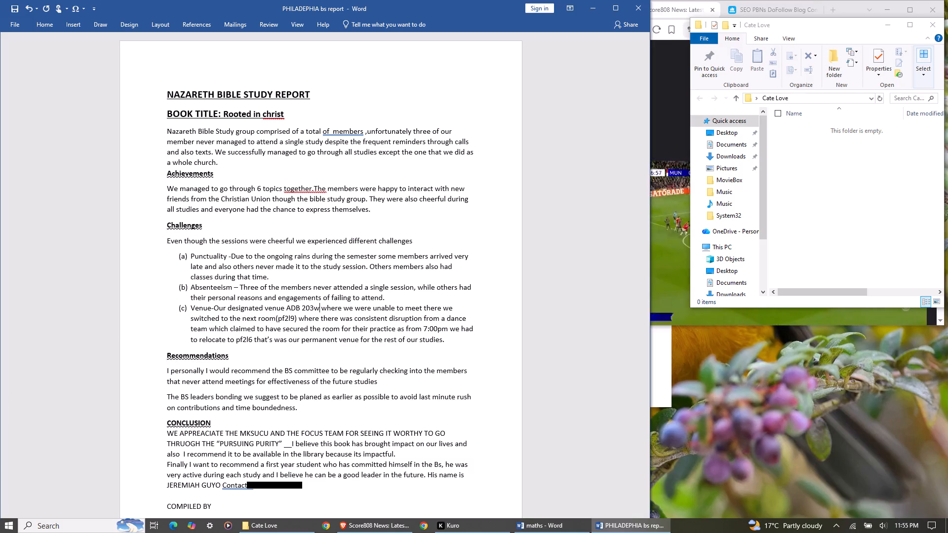
# Insert "was fully occupied" after "ADB 203" in the Venue challenge.
pyautogui.press('space')
pyautogui.write('was full')
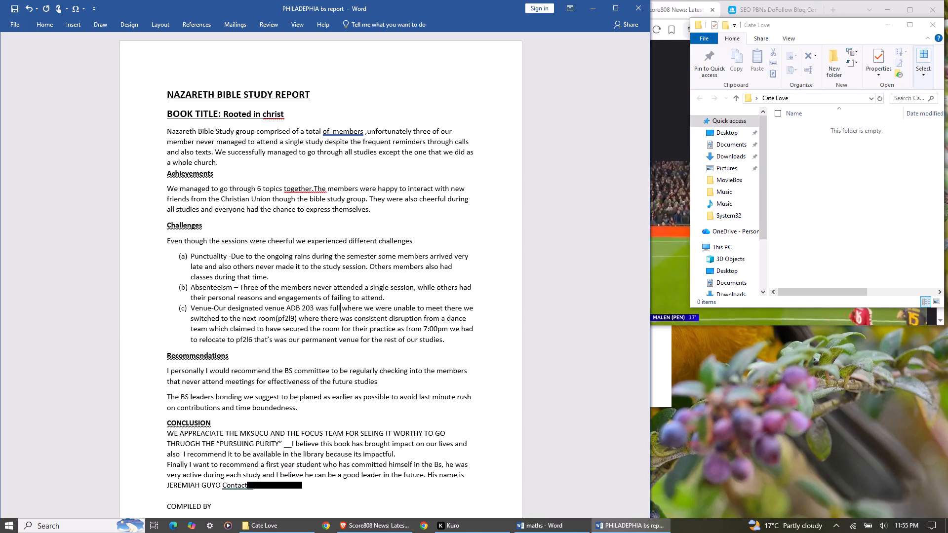
pyautogui.write('y a')
pyautogui.press('BackSpace')
pyautogui.write('occupied')
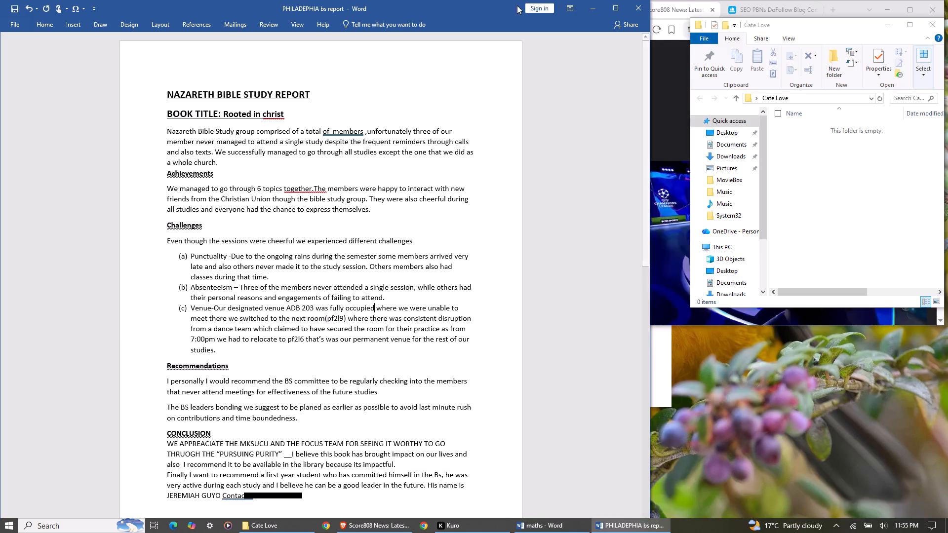
pyautogui.click(931, 23)
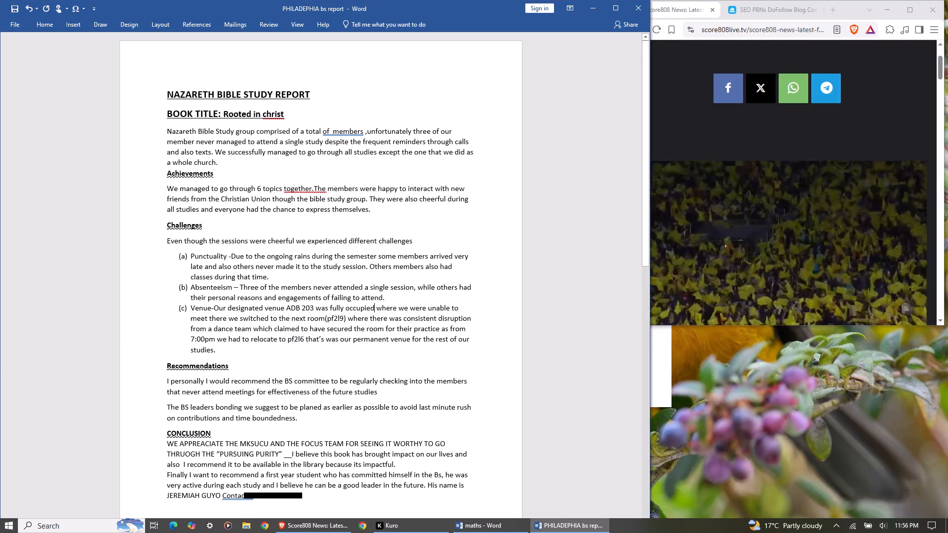
# Apply the suggested spacing correction "together. The" in the Achievements paragraph.
pyautogui.rightClick(303, 190)
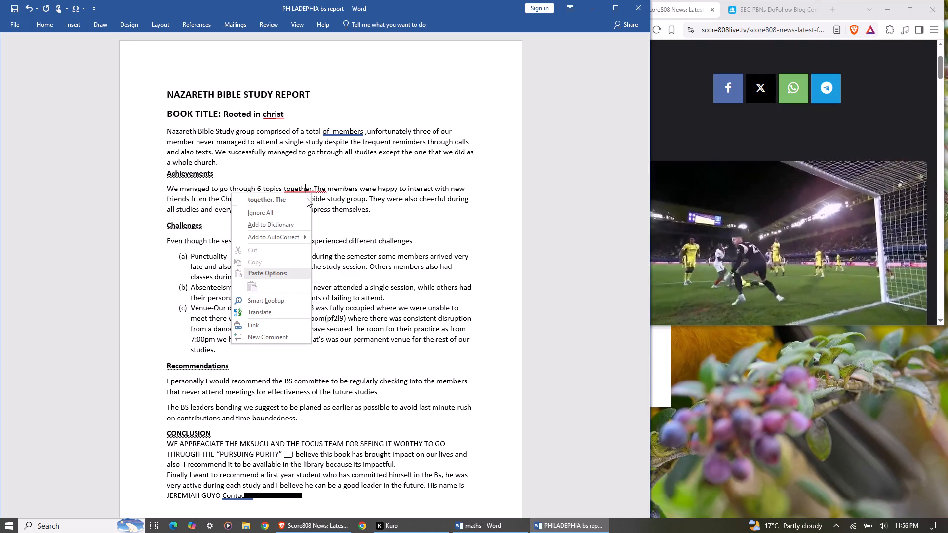
pyautogui.click(306, 202)
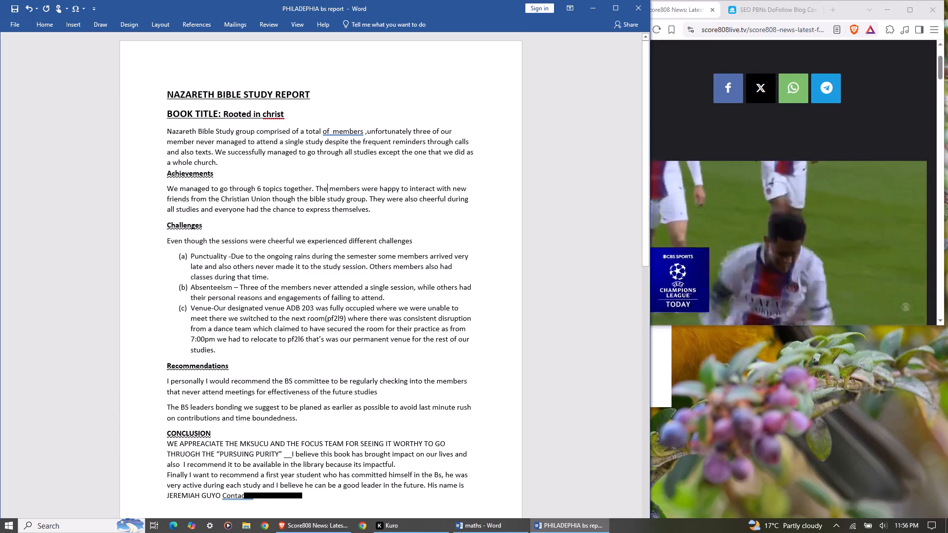
# Add "with seats," after "fully occupied" in the Venue challenge.
pyautogui.click(375, 309)
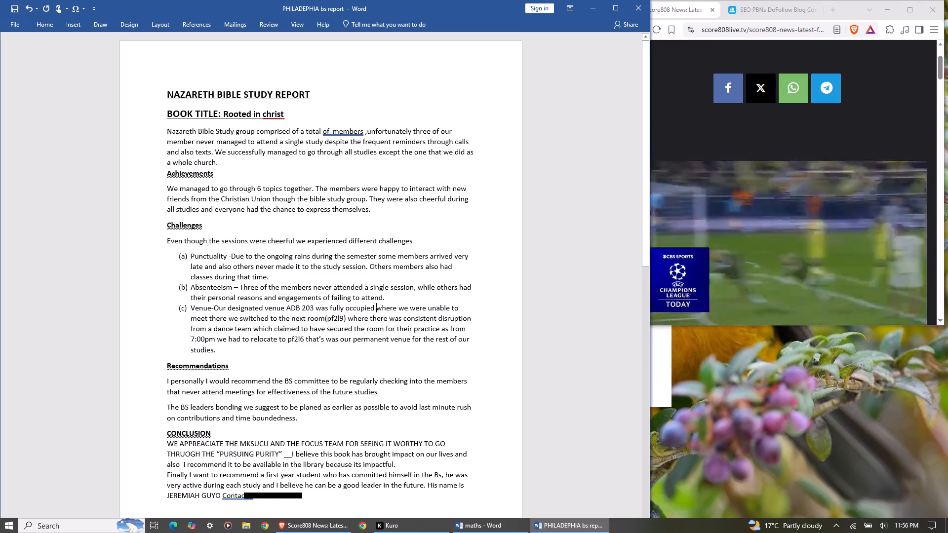
pyautogui.write('ith')
pyautogui.press('space')
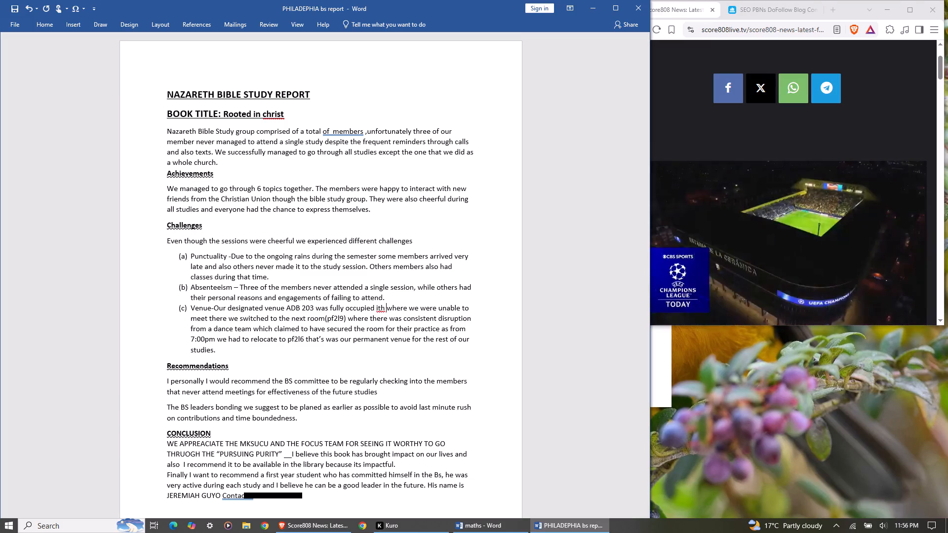
pyautogui.press('BackSpace')
pyautogui.press('BackSpace')
pyautogui.press('BackSpace')
pyautogui.press('BackSpace')
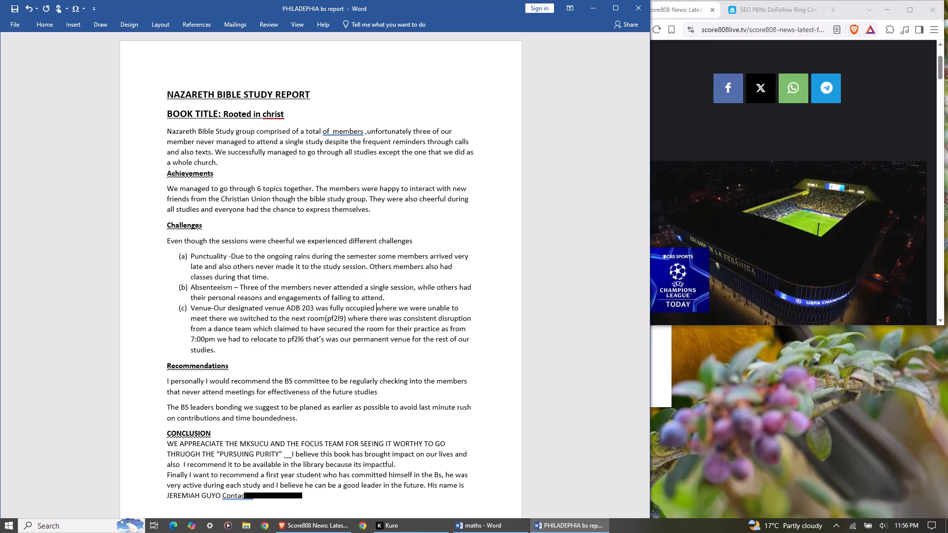
pyautogui.write('with sea')
pyautogui.write('ts')
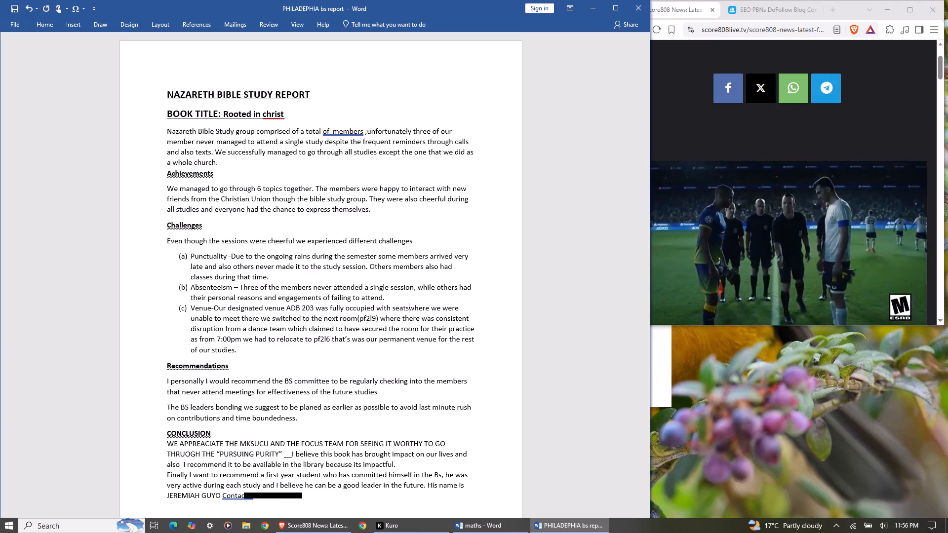
pyautogui.press(',')
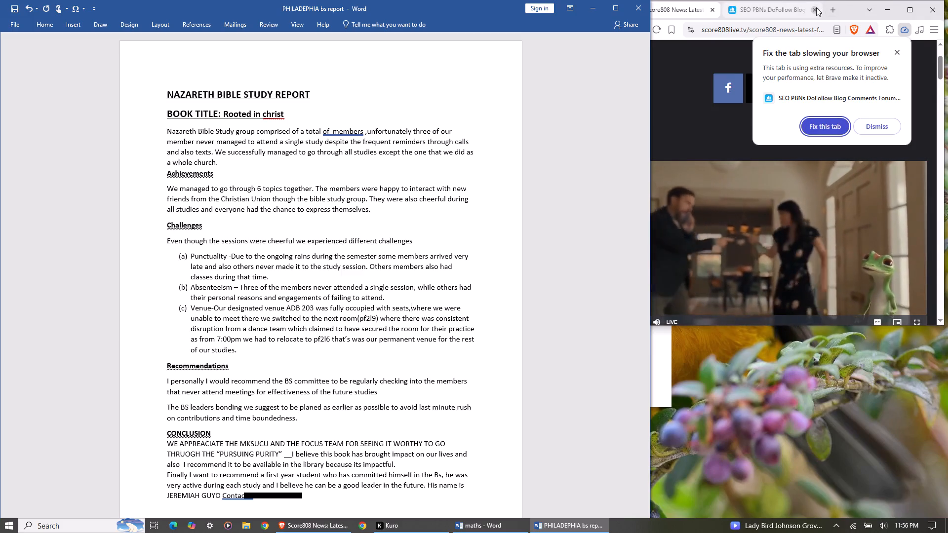
# Close the browser tab about SEO PBNs and DoFollow blog comments.
pyautogui.click(814, 7)
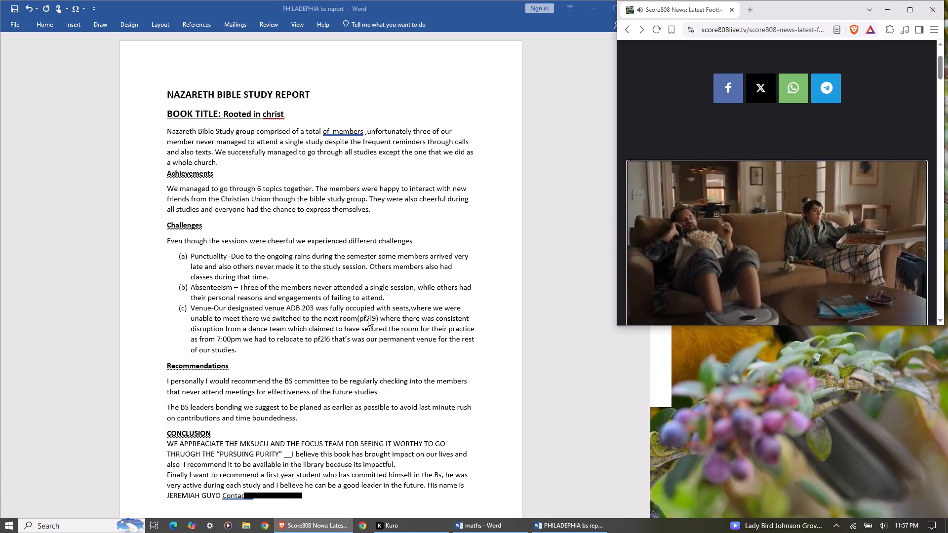
# Remove "where" after "seats" in the Venue challenge, so the text reads "with seats, we were unable".
pyautogui.click(434, 309)
pyautogui.press('BackSpace')
pyautogui.press('BackSpace')
pyautogui.press('BackSpace')
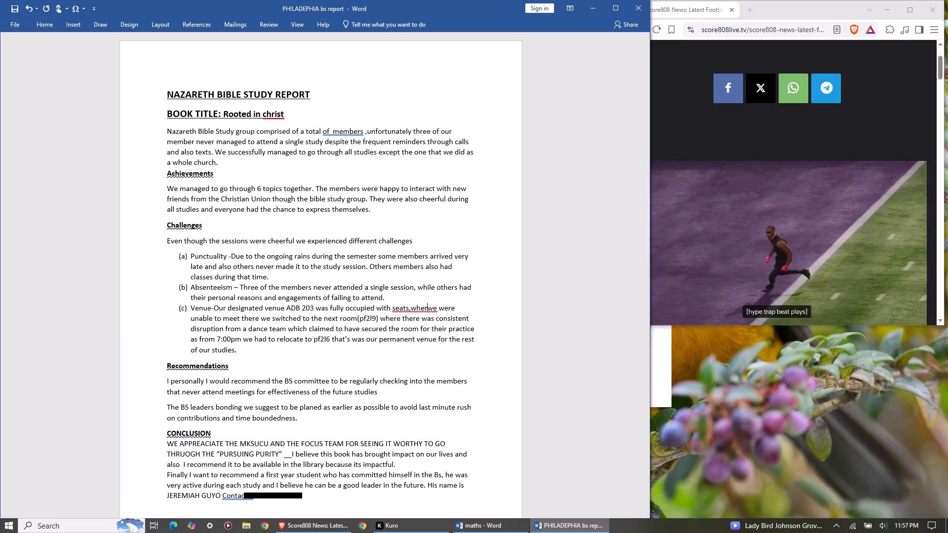
pyautogui.press('BackSpace')
pyautogui.press('BackSpace')
pyautogui.press('BackSpace')
pyautogui.press('BackSpace')
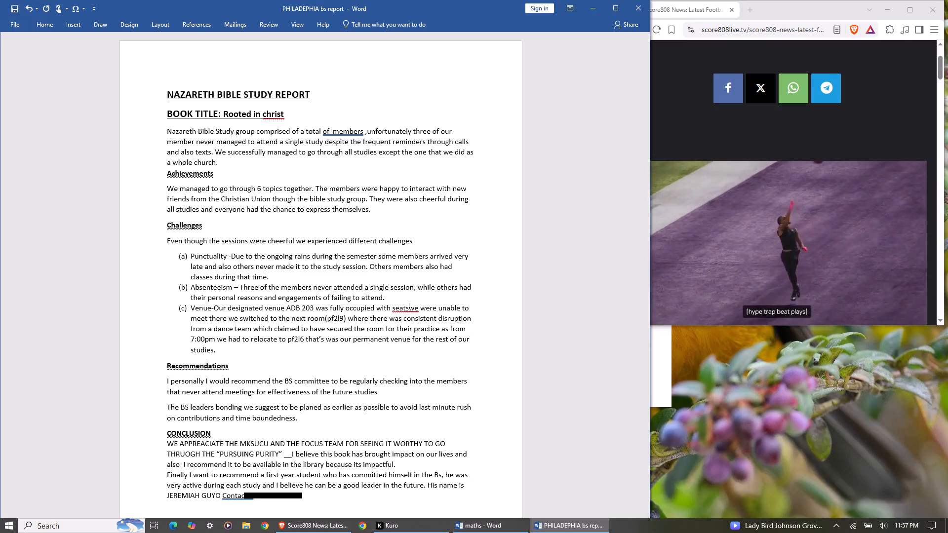
pyautogui.write(',')
pyautogui.press('space')
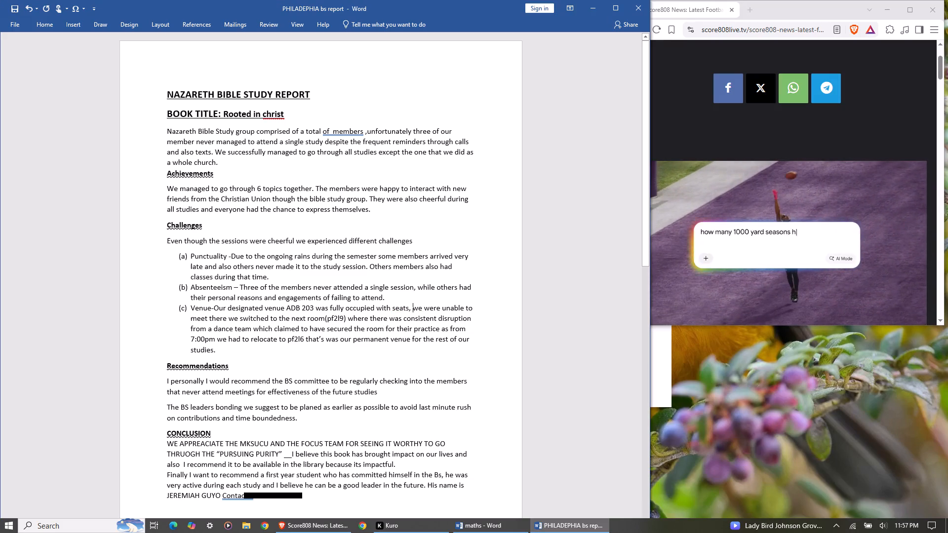
# Replace the next room's bracketed code in the Venue challenge with "(ADB 202)".
pyautogui.click(347, 316)
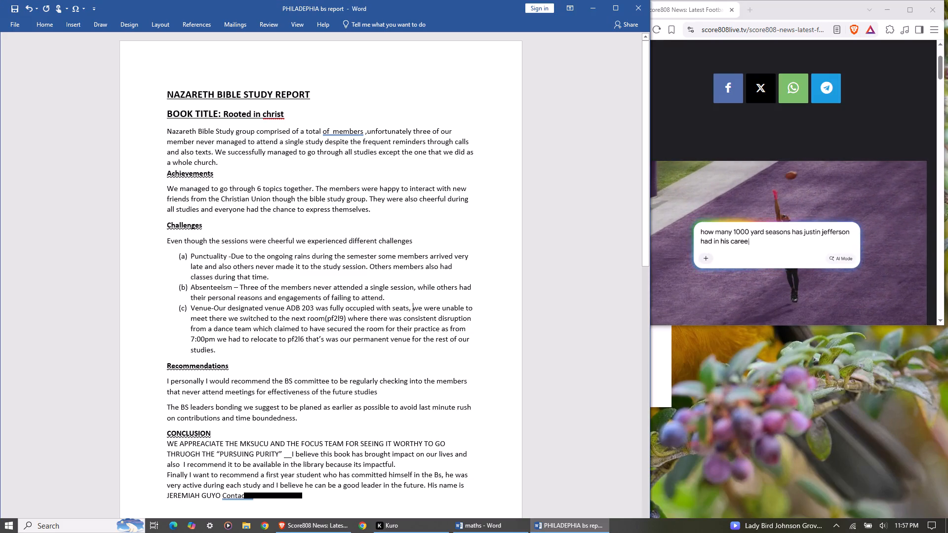
pyautogui.press('BackSpace')
pyautogui.press('BackSpace')
pyautogui.press('BackSpace')
pyautogui.press('BackSpace')
pyautogui.press('BackSpace')
pyautogui.press('BackSpace')
pyautogui.press('BackSpace')
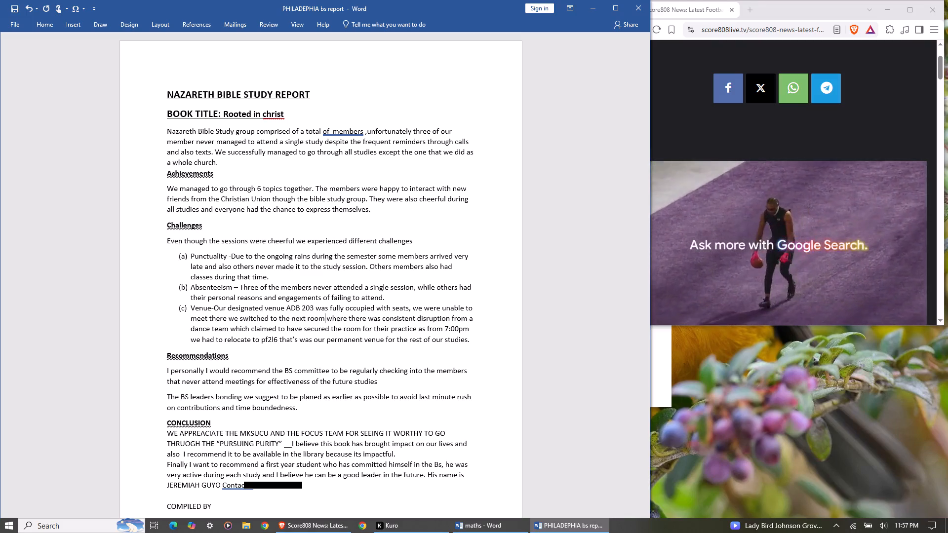
pyautogui.hotkey('shift', '(')
pyautogui.write('ADB 202')
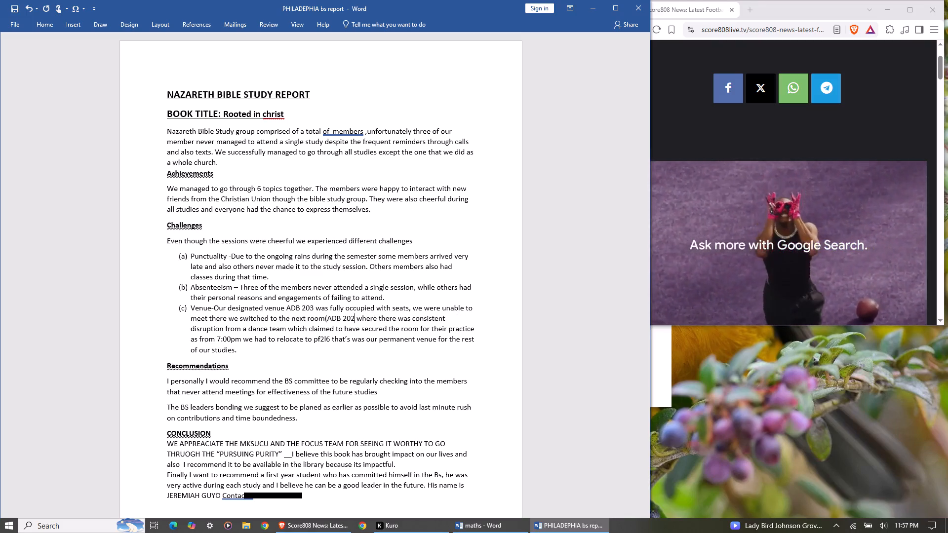
pyautogui.hotkey('shift', ')')
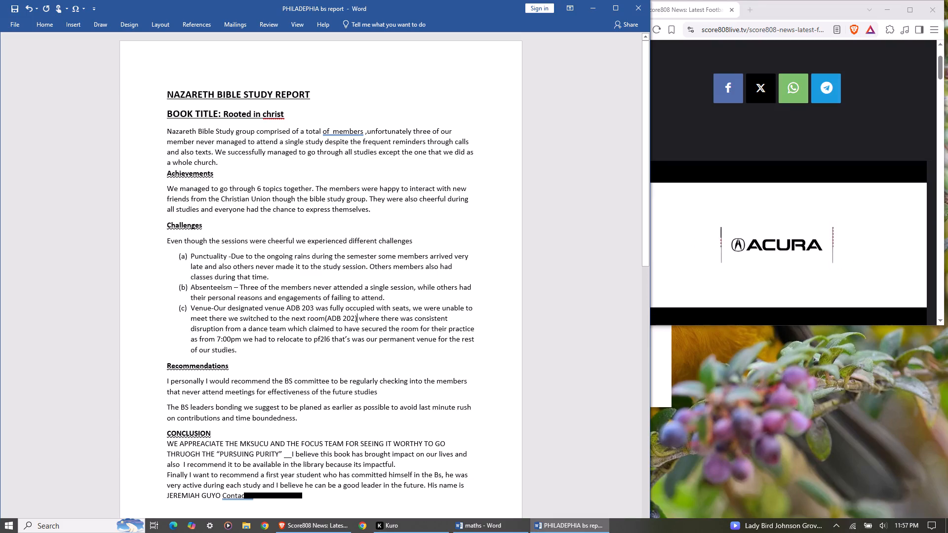
# Replace the dance team disruption and relocation text after "(ADB 202)" with "and", so it continues "was our permanent venue".
pyautogui.click(354, 338)
pyautogui.press('BackSpace')
pyautogui.press('BackSpace')
pyautogui.press('BackSpace')
pyautogui.press('BackSpace')
pyautogui.press('BackSpace')
pyautogui.press('BackSpace')
pyautogui.press('BackSpace')
pyautogui.press('BackSpace')
pyautogui.press('BackSpace')
pyautogui.press('BackSpace')
pyautogui.press('BackSpace')
pyautogui.press('BackSpace')
pyautogui.press('BackSpace')
pyautogui.press('BackSpace')
pyautogui.press('BackSpace')
pyautogui.press('BackSpace')
pyautogui.press('BackSpace')
pyautogui.press('BackSpace')
pyautogui.press('BackSpace')
pyautogui.press('BackSpace')
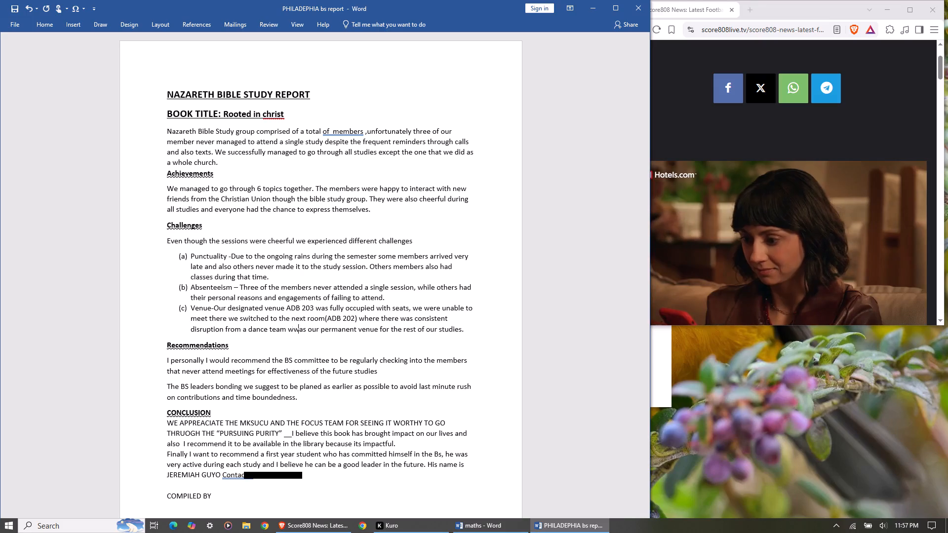
pyautogui.press('BackSpace')
pyautogui.press('BackSpace')
pyautogui.press('BackSpace')
pyautogui.press('BackSpace')
pyautogui.press('BackSpace')
pyautogui.press('BackSpace')
pyautogui.press('BackSpace')
pyautogui.press('BackSpace')
pyautogui.press('BackSpace')
pyautogui.press('BackSpace')
pyautogui.press('BackSpace')
pyautogui.press('BackSpace')
pyautogui.press('BackSpace')
pyautogui.press('BackSpace')
pyautogui.press('BackSpace')
pyautogui.press('BackSpace')
pyautogui.press('BackSpace')
pyautogui.press('BackSpace')
pyautogui.press('BackSpace')
pyautogui.press('BackSpace')
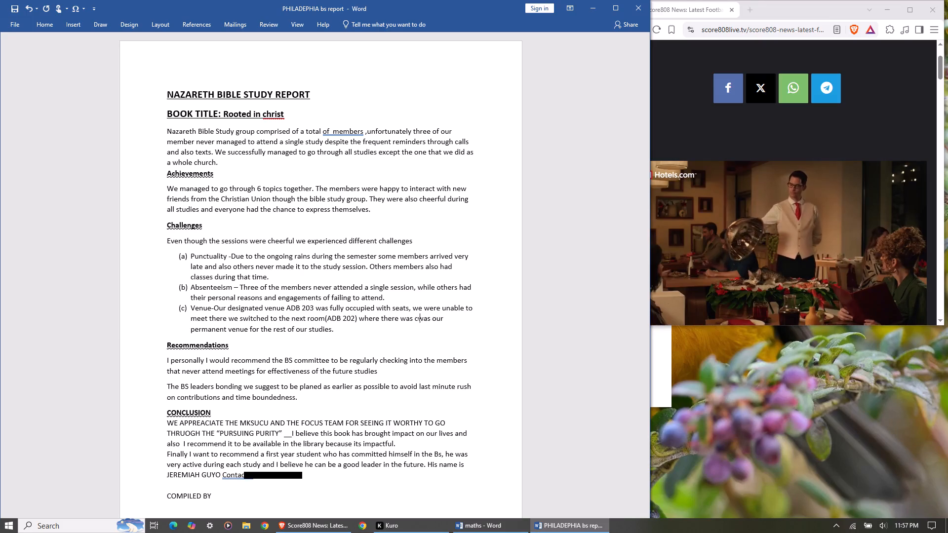
pyautogui.press('BackSpace')
pyautogui.press('BackSpace')
pyautogui.press('BackSpace')
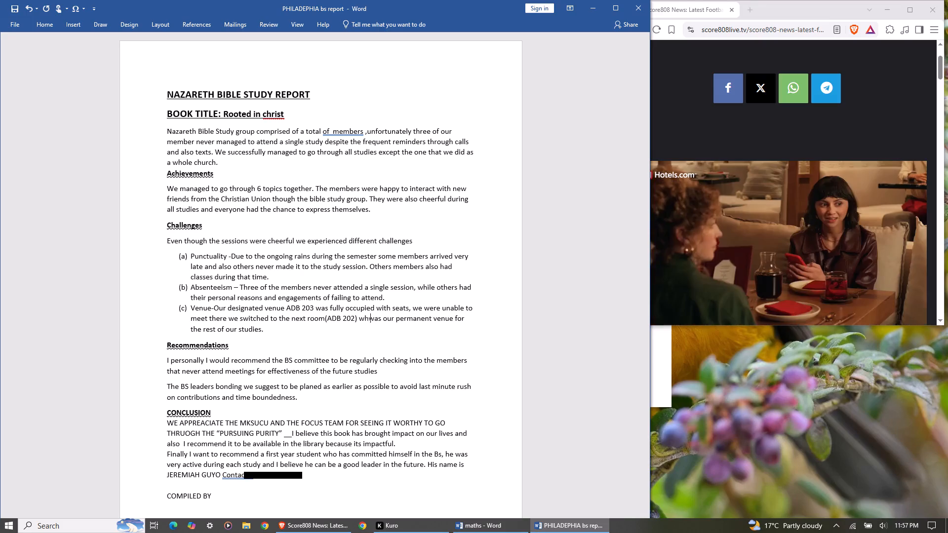
pyautogui.press('BackSpace')
pyautogui.press('BackSpace')
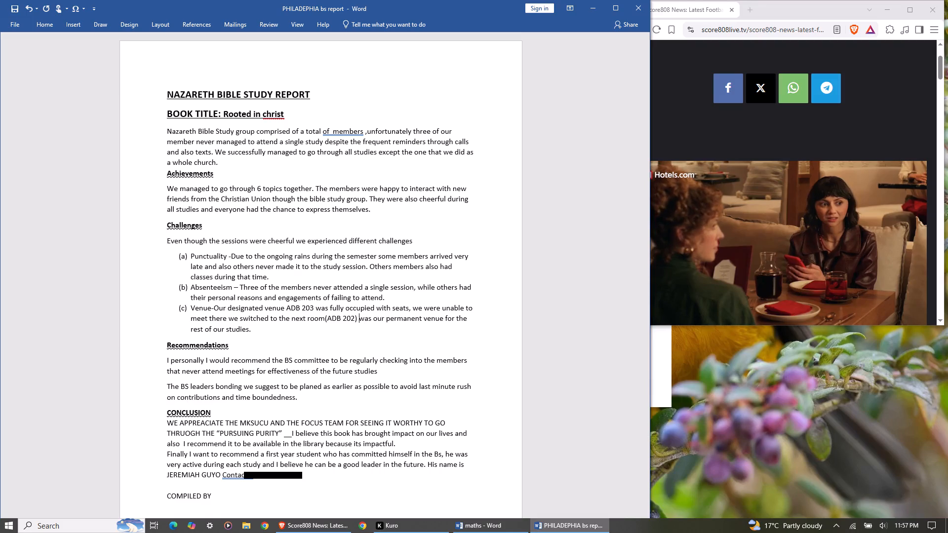
pyautogui.write('and')
pyautogui.press('space')
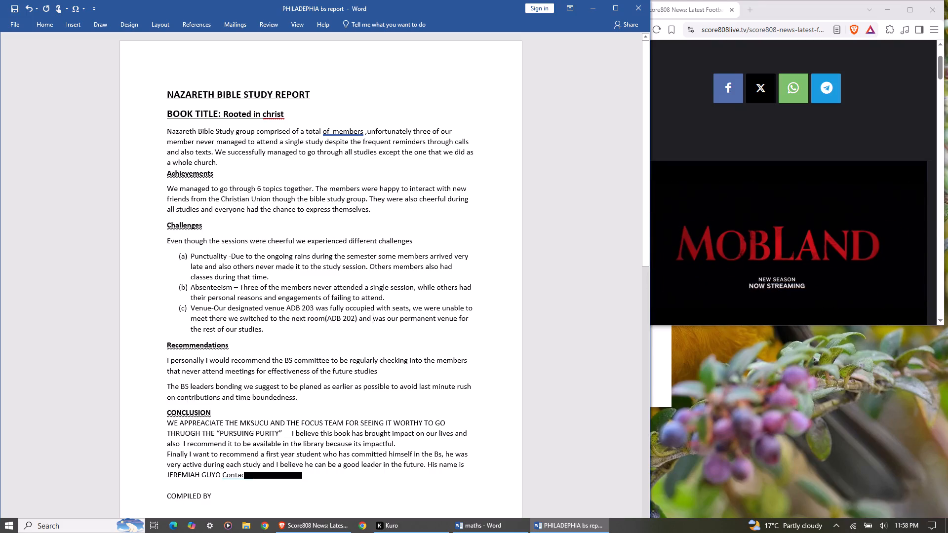
# Replace the recommended first-year student's name at the end of the Conclusion with the new student's name, keeping it before "Contact".
pyautogui.click(222, 476)
pyautogui.write(']]')
pyautogui.press('BackSpace')
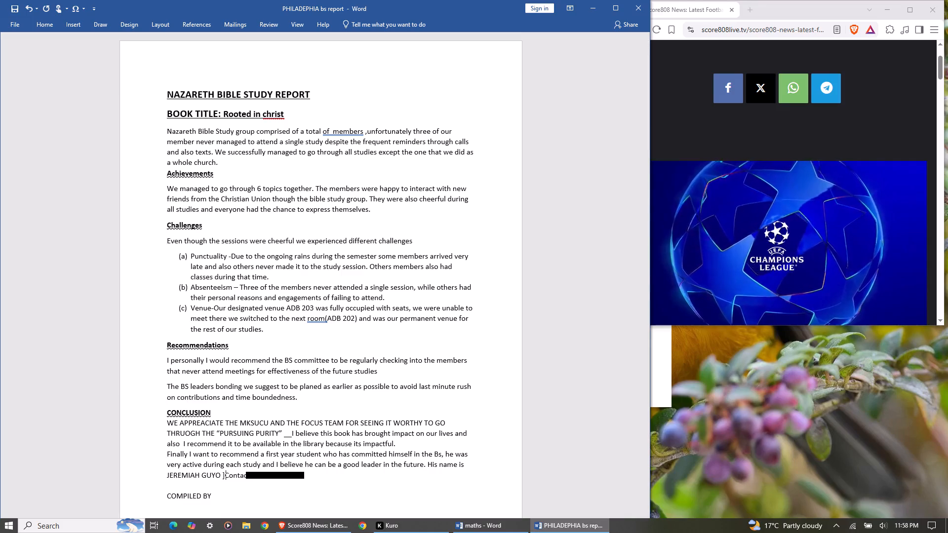
pyautogui.press('BackSpace')
pyautogui.press('BackSpace')
pyautogui.press('BackSpace')
pyautogui.press('BackSpace')
pyautogui.press('BackSpace')
pyautogui.press('BackSpace')
pyautogui.press('BackSpace')
pyautogui.press('BackSpace')
pyautogui.press('BackSpace')
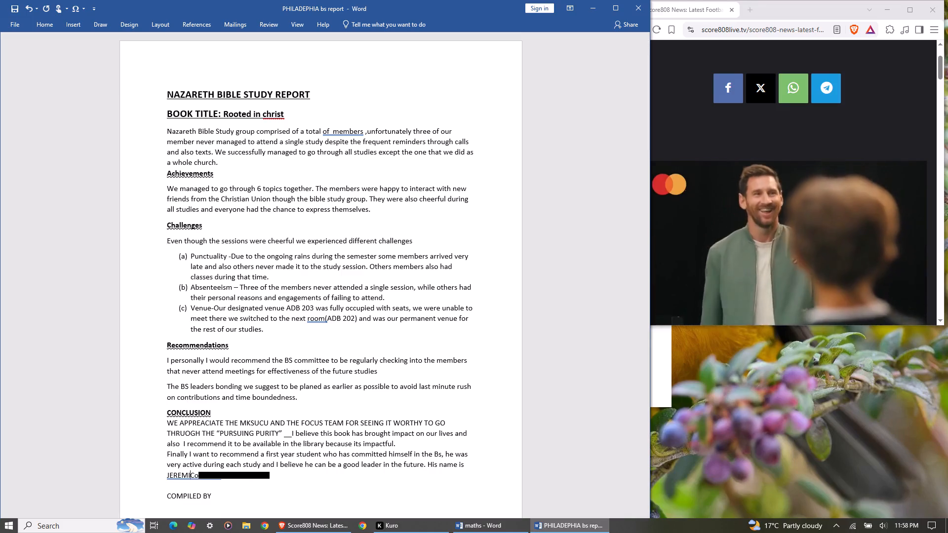
pyautogui.press('BackSpace')
pyautogui.press('BackSpace')
pyautogui.press('BackSpace')
pyautogui.press('BackSpace')
pyautogui.press('BackSpace')
pyautogui.press('BackSpace')
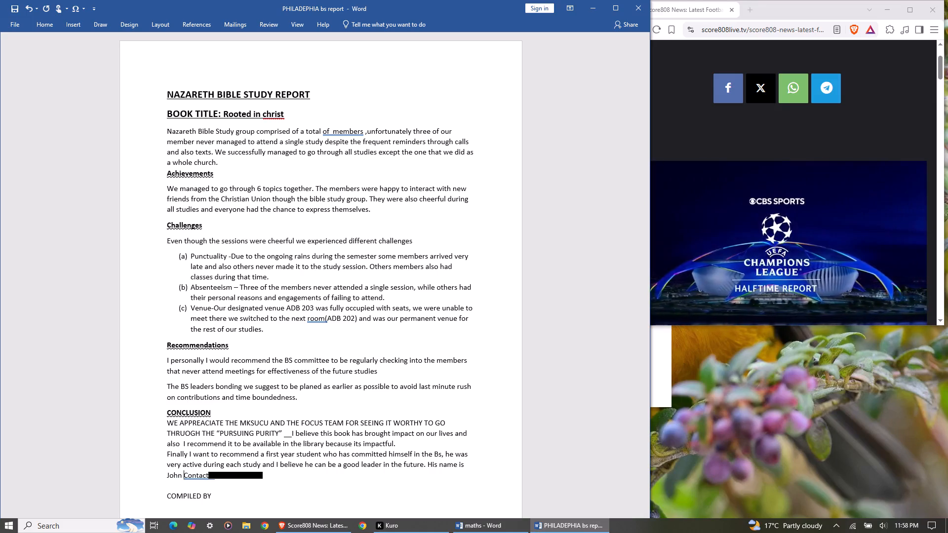
pyautogui.press('s')
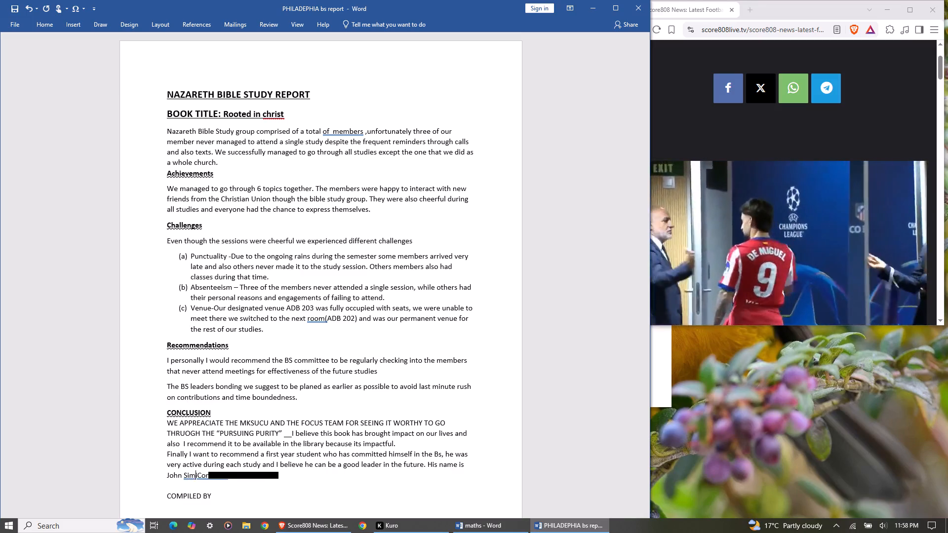
pyautogui.press('space')
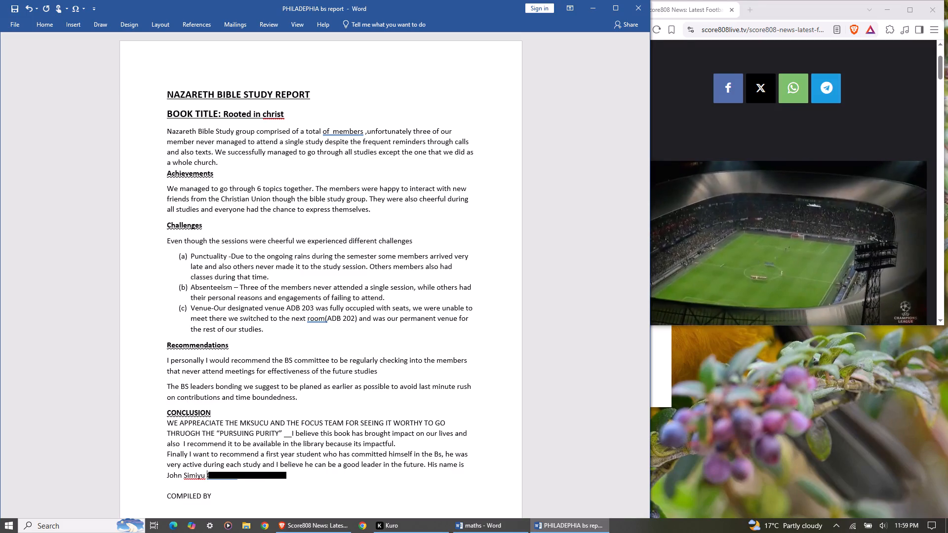
# Delete the previous student's phone number after "Contact" at the end of the Conclusion.
pyautogui.click(292, 479)
pyautogui.press('BackSpace')
pyautogui.press('BackSpace')
pyautogui.press('BackSpace')
pyautogui.press('BackSpace')
pyautogui.press('BackSpace')
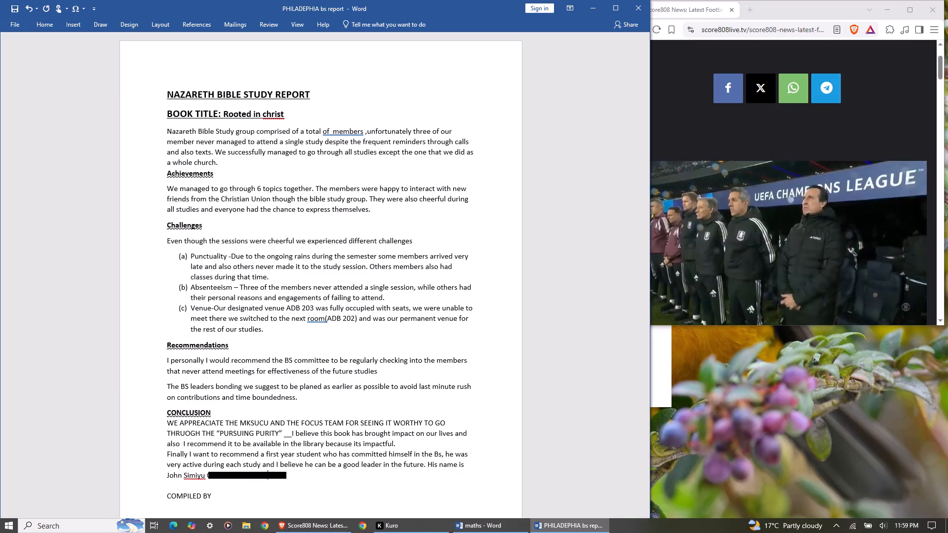
pyautogui.press('BackSpace')
pyautogui.press('BackSpace')
pyautogui.press('BackSpace')
pyautogui.press('BackSpace')
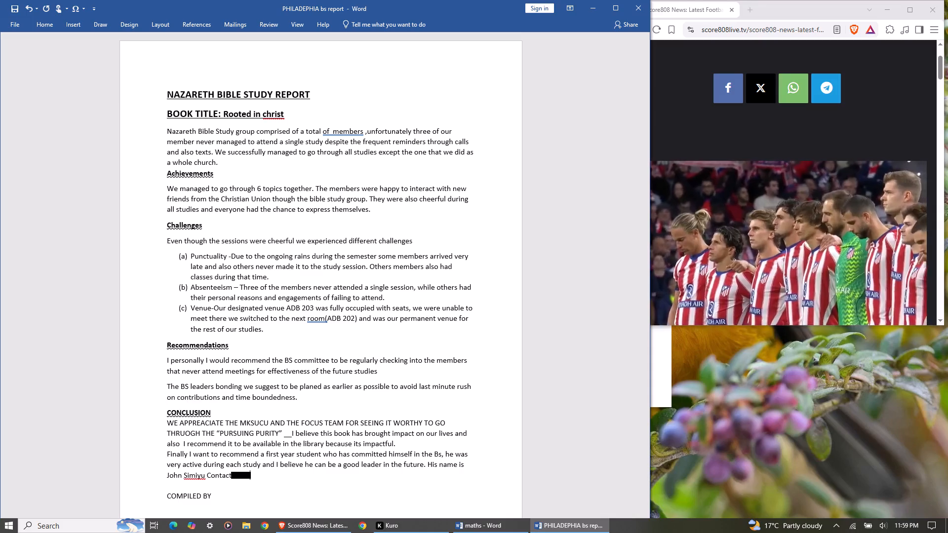
# Switch from the report to WhatsApp, starting from the list of installed apps.
pyautogui.click(0, 532)
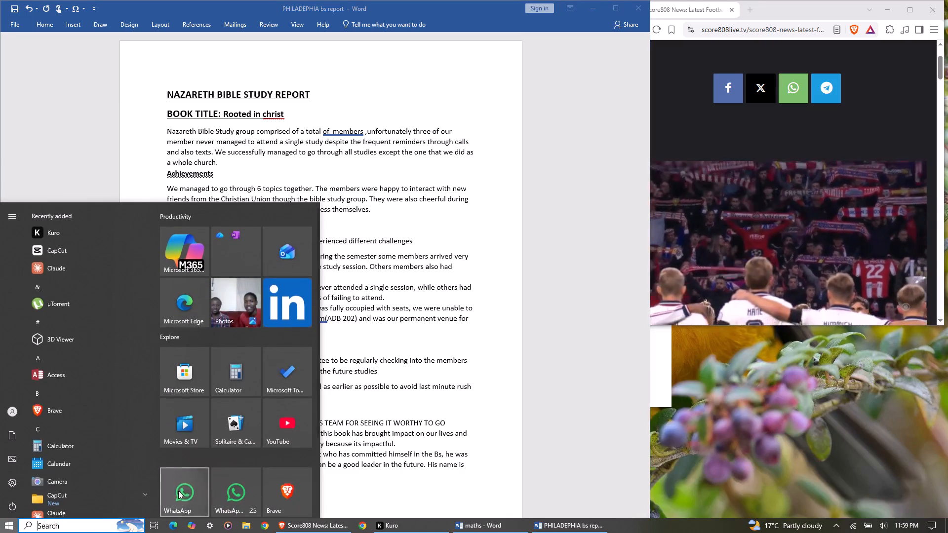
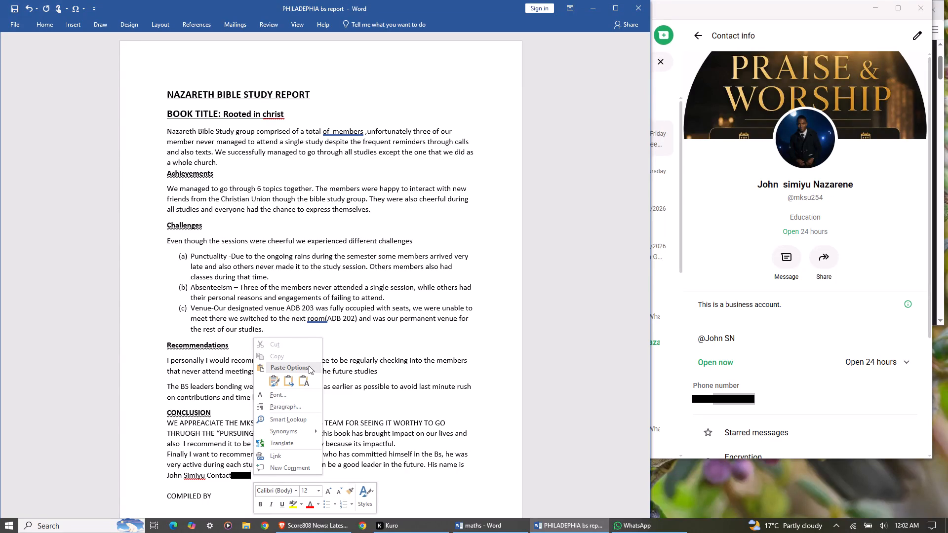
# Paste the recommended student's copied phone number after "Contact" at the end of the Conclusion, keeping its source formatting.
pyautogui.click(273, 377)
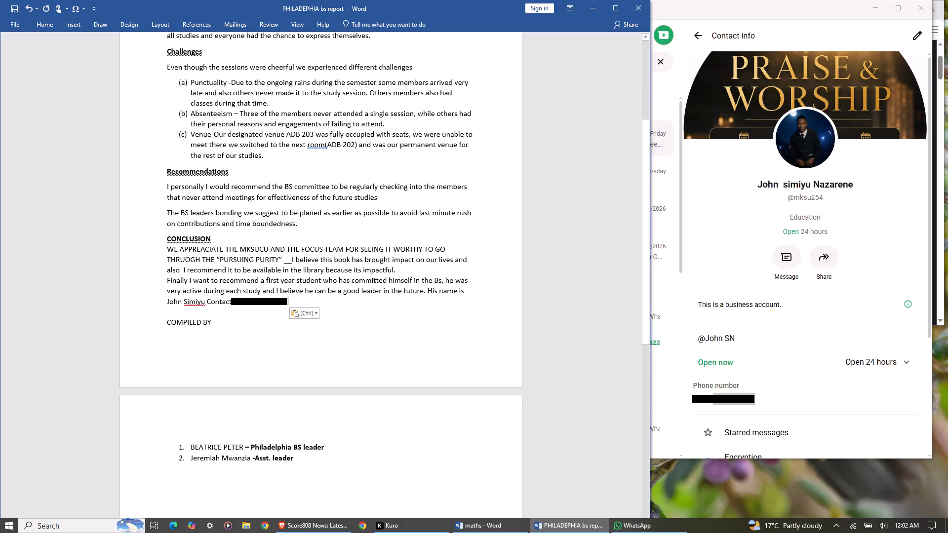
# Start editing the BS leader's name in the first entry of the numbered list under "COMPILED BY".
pyautogui.click(240, 446)
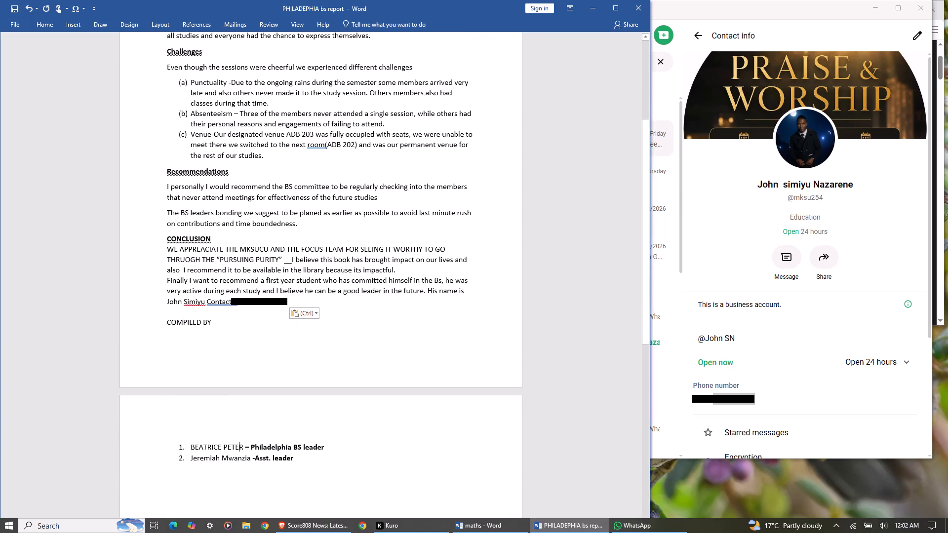
# Replace the Bible study leader's name in the first entry under "COMPILED BY" with the new leader's name.
pyautogui.click(242, 446)
pyautogui.press('BackSpace')
pyautogui.press('BackSpace')
pyautogui.press('BackSpace')
pyautogui.press('BackSpace')
pyautogui.press('BackSpace')
pyautogui.press('BackSpace')
pyautogui.press('BackSpace')
pyautogui.press('BackSpace')
pyautogui.press('BackSpace')
pyautogui.press('BackSpace')
pyautogui.press('BackSpace')
pyautogui.press('BackSpace')
pyautogui.press('BackSpace')
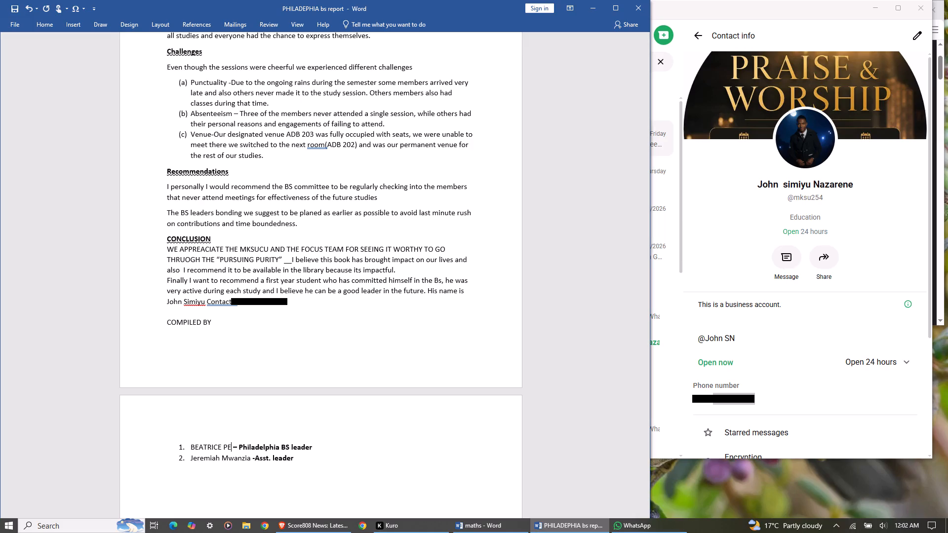
pyautogui.press('BackSpace')
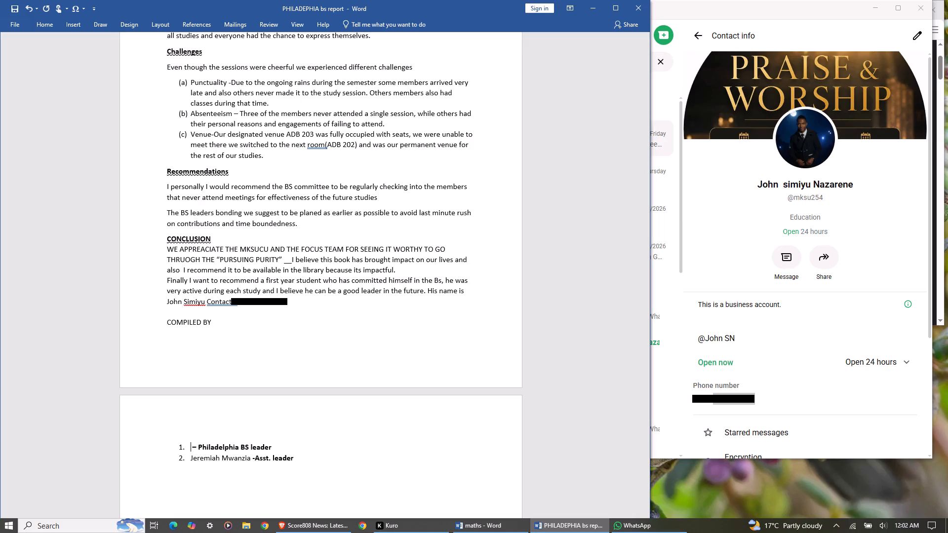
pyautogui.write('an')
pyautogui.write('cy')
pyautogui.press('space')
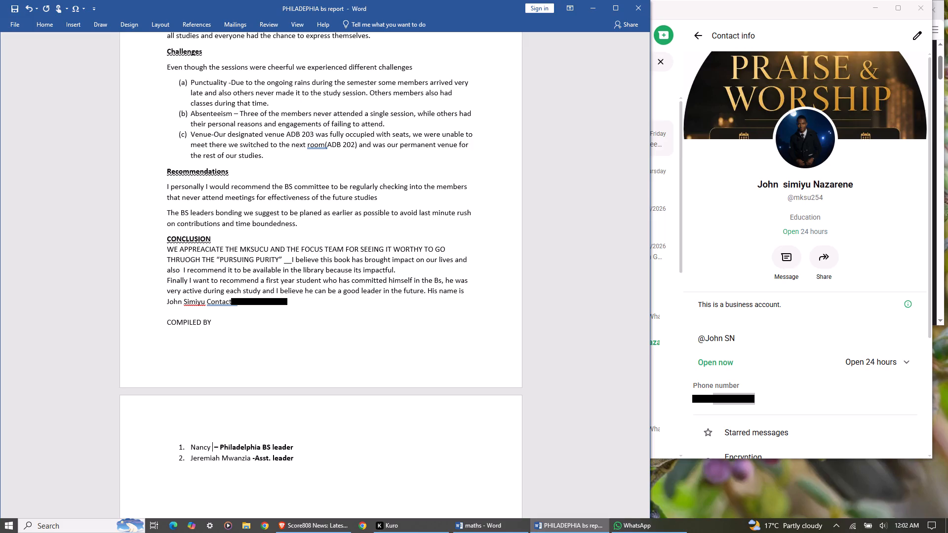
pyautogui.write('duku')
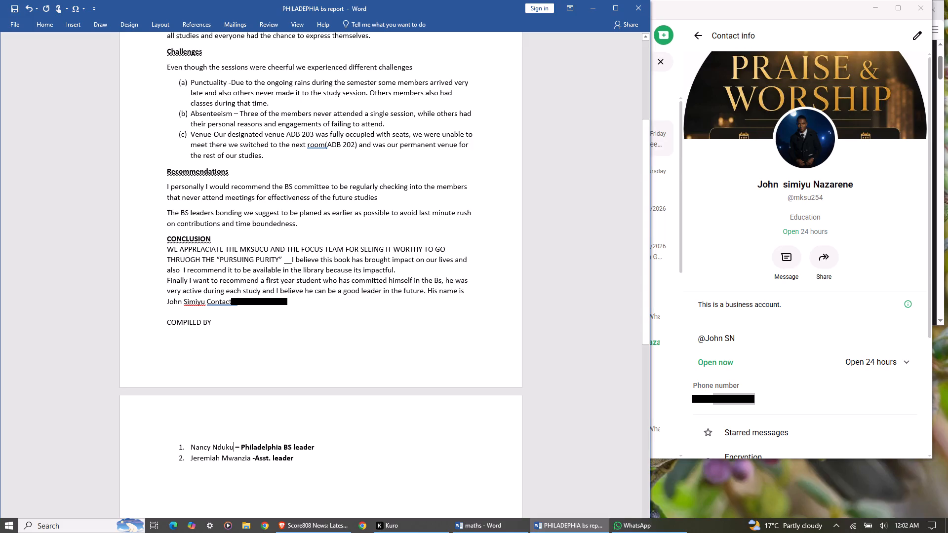
# Replace "Philadelphia" with "Nazareth" before "BS leader" in the first entry under "COMPILED BY".
pyautogui.click(283, 447)
pyautogui.press('BackSpace')
pyautogui.press('BackSpace')
pyautogui.press('BackSpace')
pyautogui.press('BackSpace')
pyautogui.press('BackSpace')
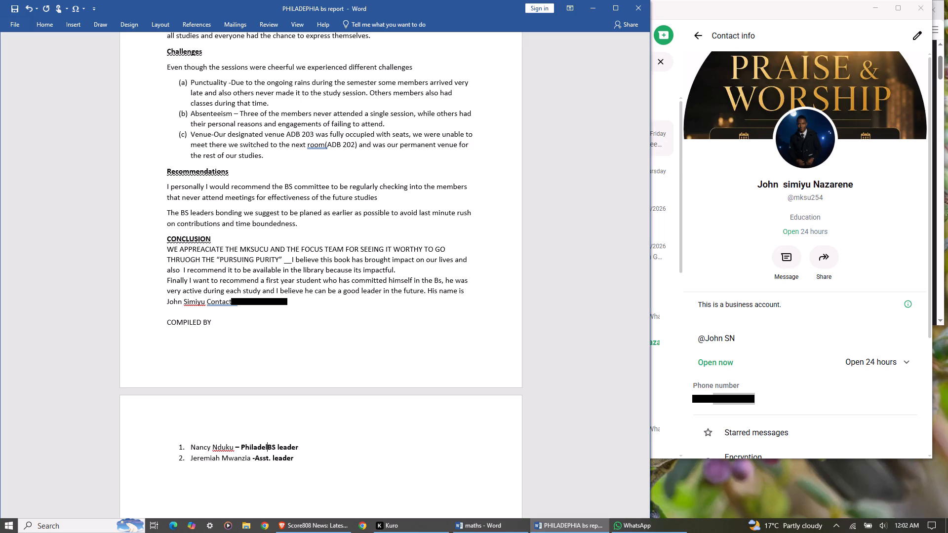
pyautogui.press('BackSpace')
pyautogui.press('BackSpace')
pyautogui.press('BackSpace')
pyautogui.press('BackSpace')
pyautogui.press('BackSpace')
pyautogui.press('BackSpace')
pyautogui.press('BackSpace')
pyautogui.press('BackSpace')
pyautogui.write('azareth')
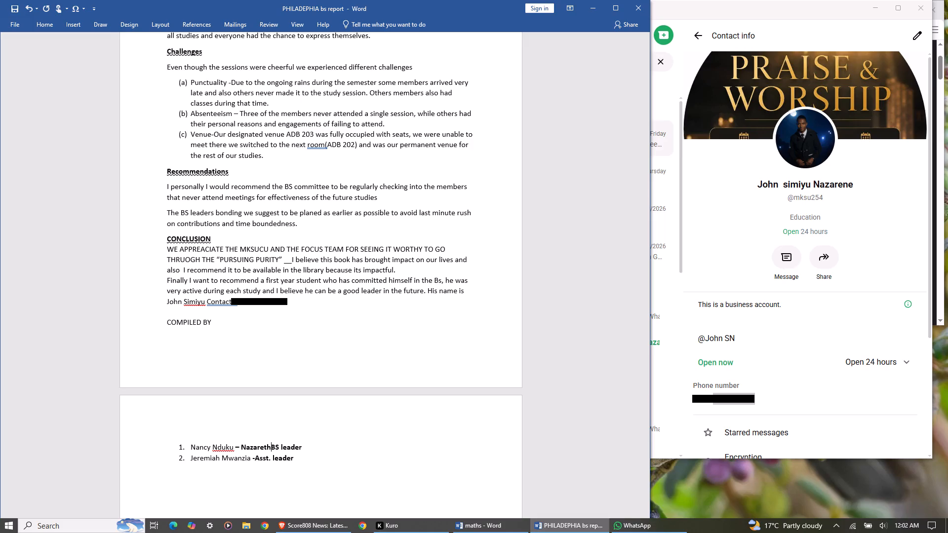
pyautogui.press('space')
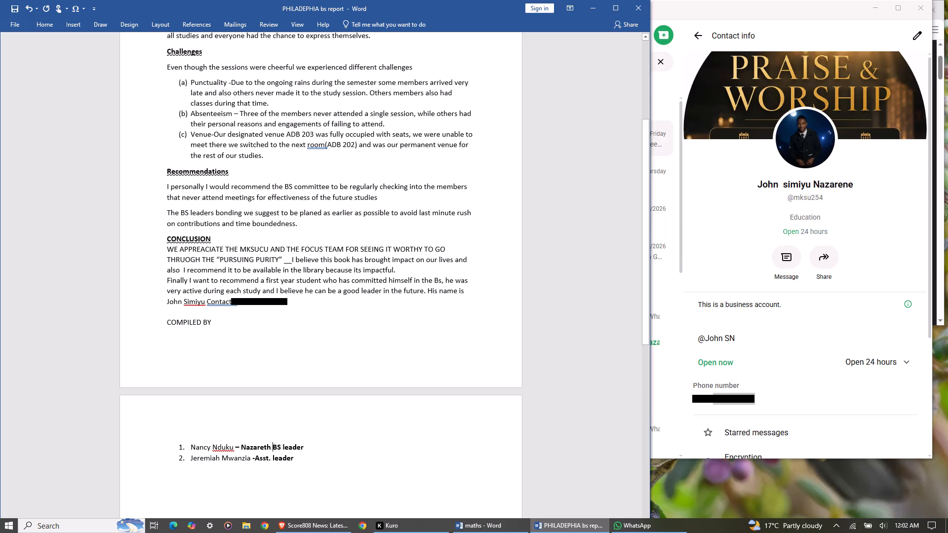
# Ignore all spelling flags on the recommended student's surname in the Conclusion and the new leader's surname in the compilers list.
pyautogui.rightClick(194, 299)
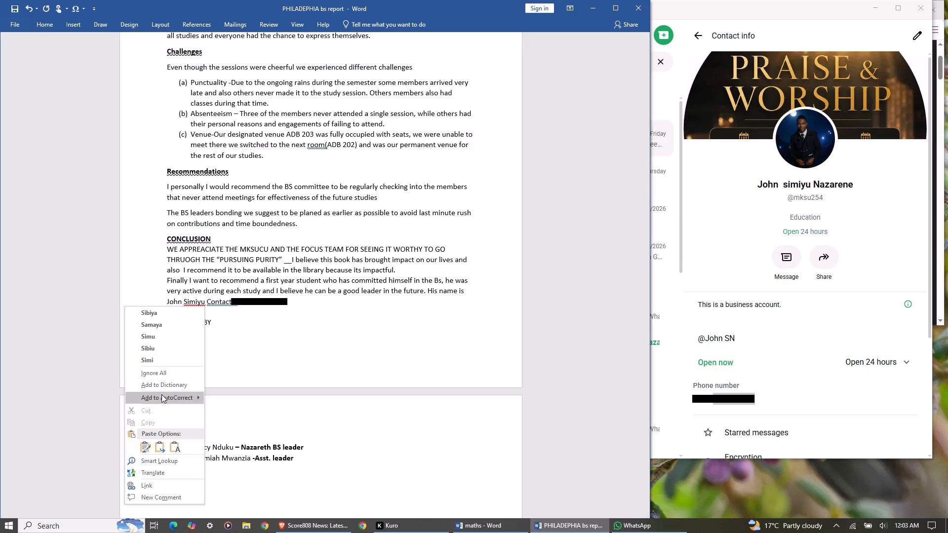
pyautogui.click(173, 368)
pyautogui.rightClick(223, 446)
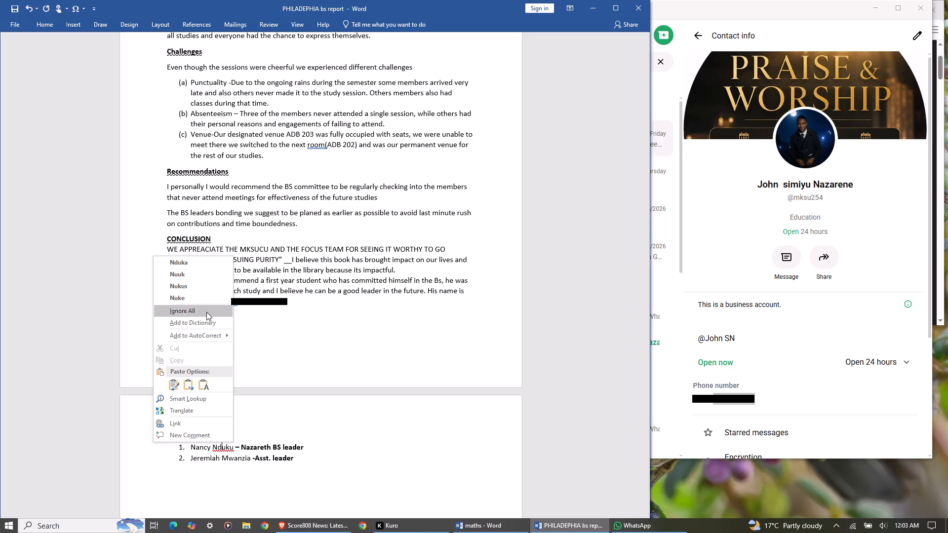
pyautogui.click(208, 313)
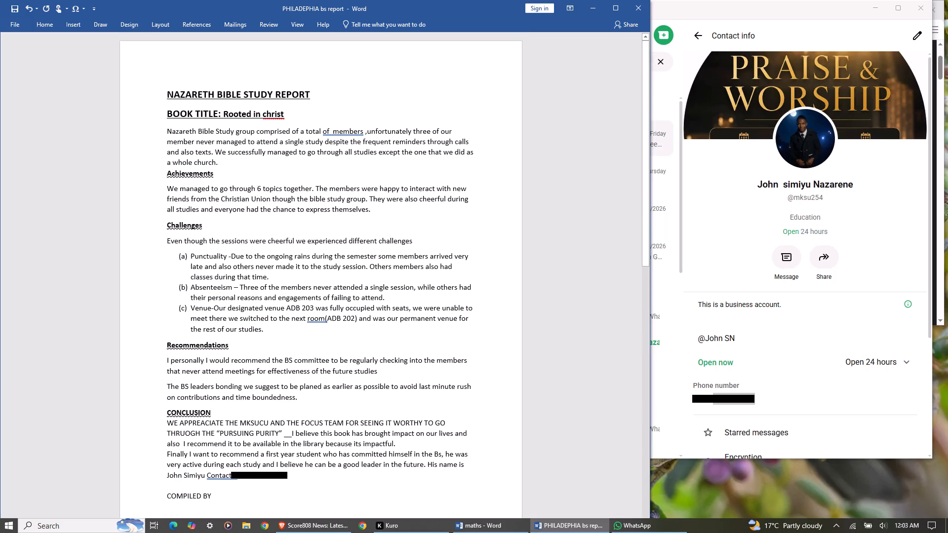
# Correct and extend the report's book title so that it reads "Rooted ad grounded in Christ".
pyautogui.rightClick(273, 116)
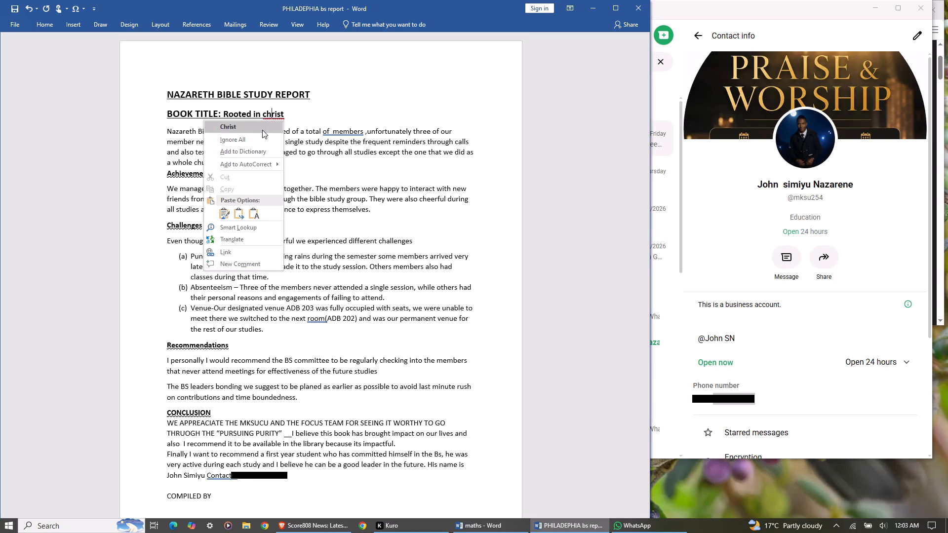
pyautogui.click(262, 130)
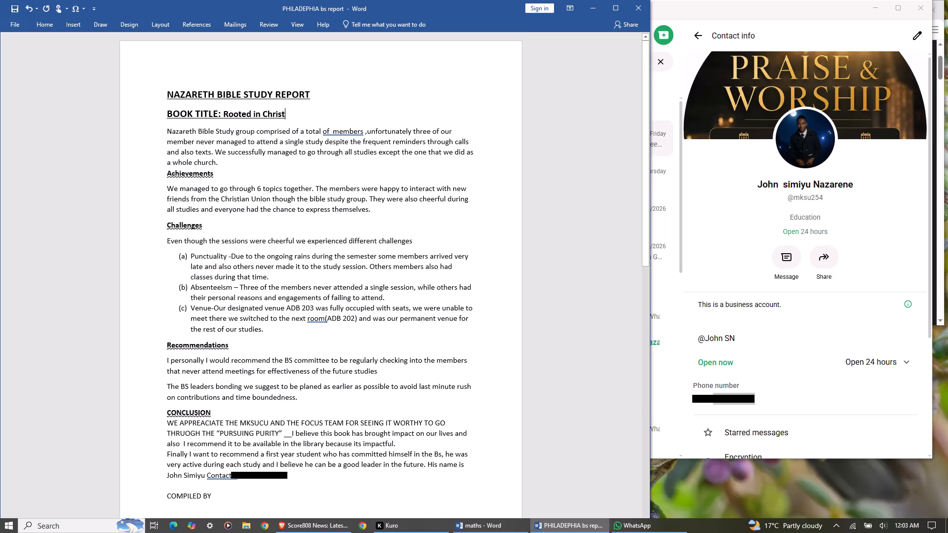
pyautogui.click(252, 116)
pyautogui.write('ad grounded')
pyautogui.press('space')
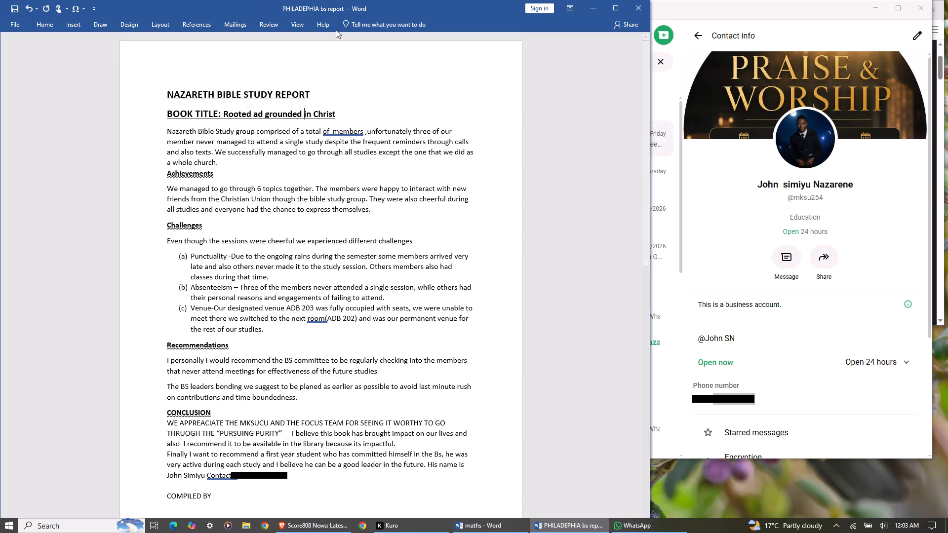
# Accept the suggested spacing corrections for "of members" in the introduction and "room (" in the Venue challenge.
pyautogui.rightClick(349, 133)
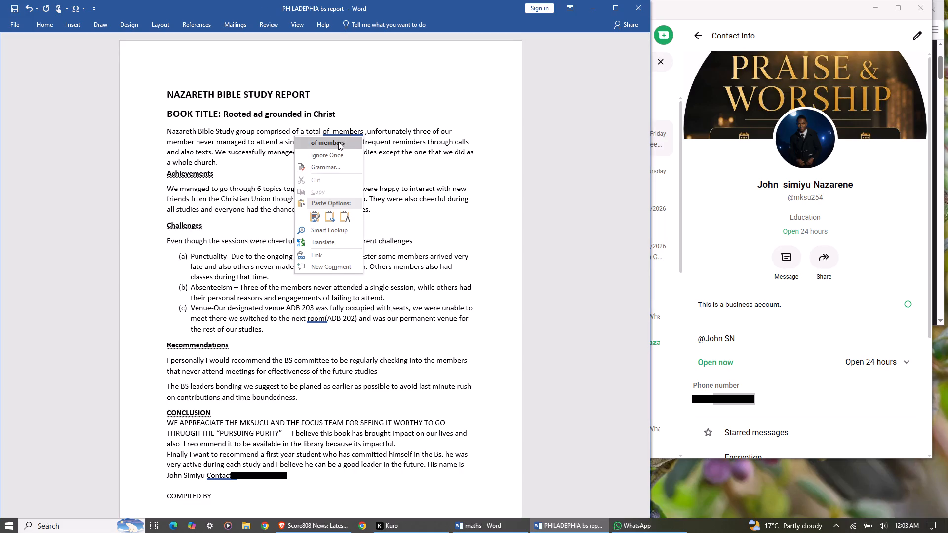
pyautogui.click(338, 142)
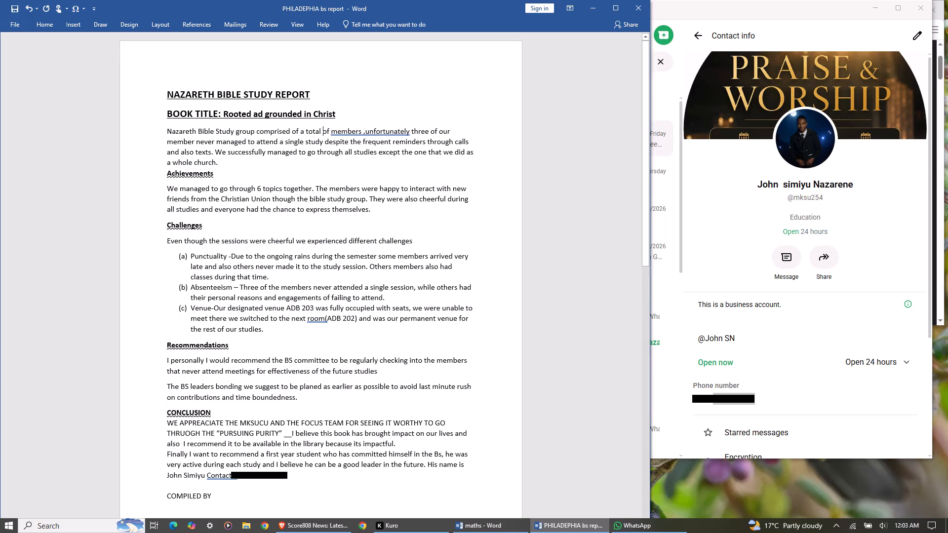
pyautogui.rightClick(320, 321)
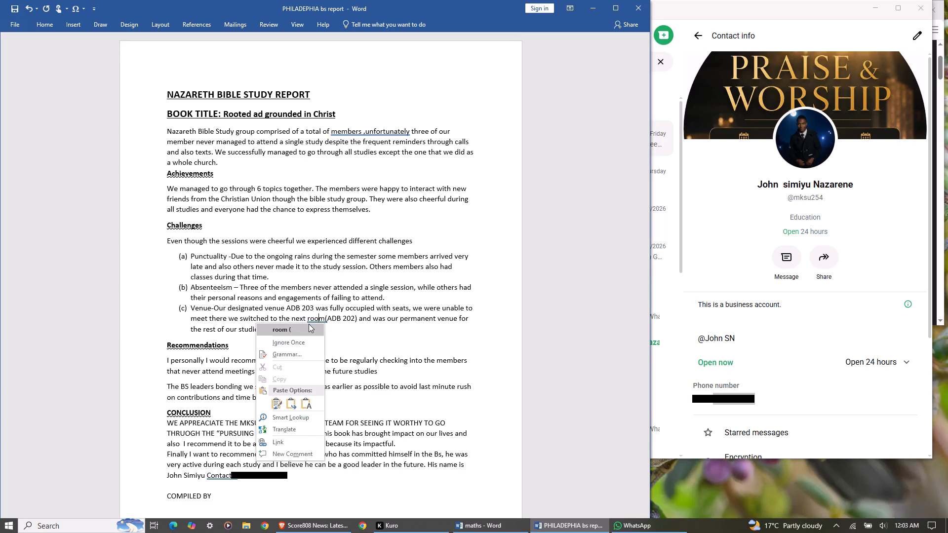
pyautogui.click(309, 324)
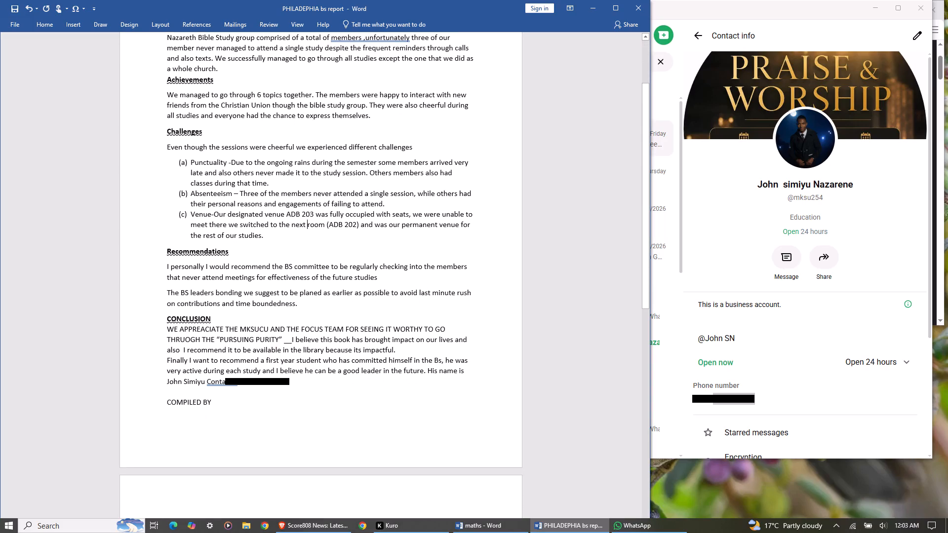
# Accept the suggested punctuation correction for "Contact:" before the student's phone number in the Conclusion.
pyautogui.rightClick(222, 381)
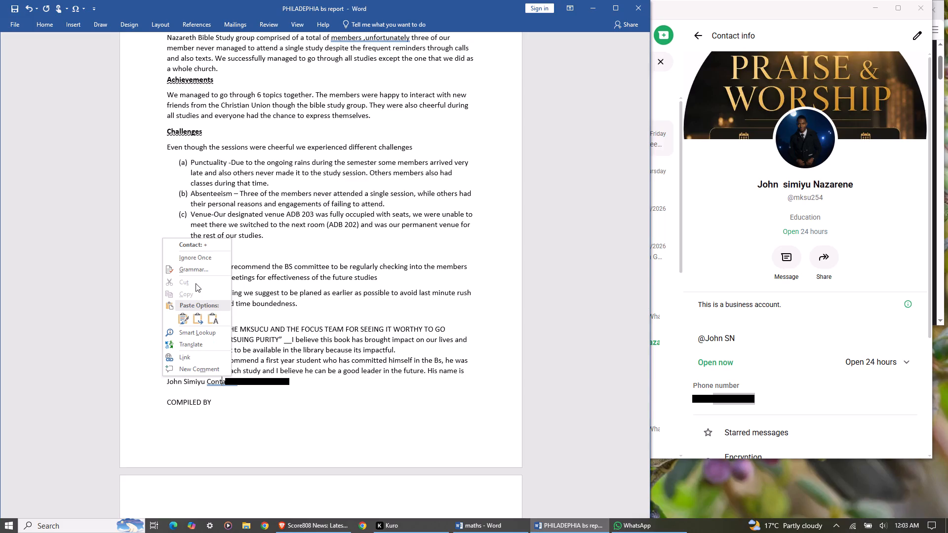
pyautogui.click(205, 240)
pyautogui.click(205, 240)
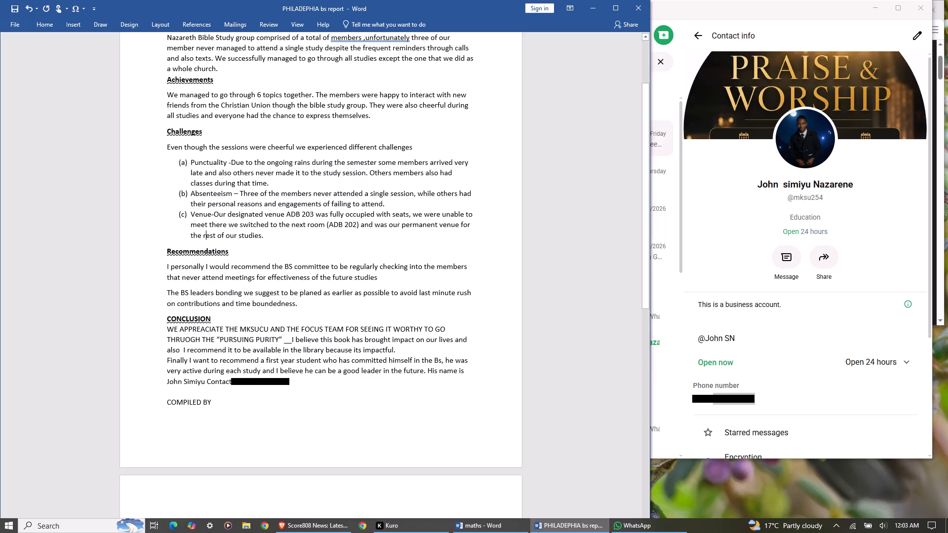
pyautogui.click(205, 240)
# Insert a line break before "COMPILED BY" to move it further down below the Conclusion.
pyautogui.click(167, 400)
pyautogui.hotkey('shift', 'Return')
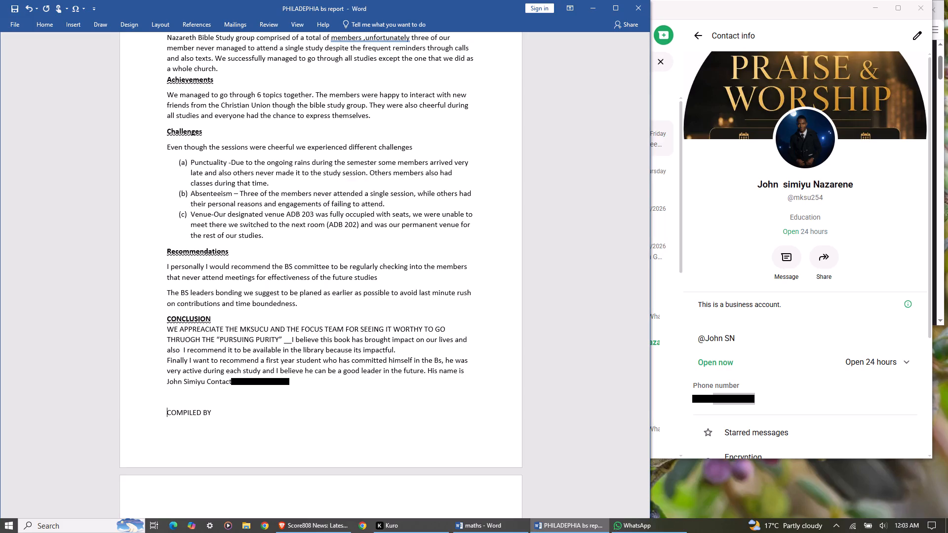
# Insert one more line break before "COMPILED BY" to widen the gap below the Conclusion.
pyautogui.hotkey('shift', 'Return')
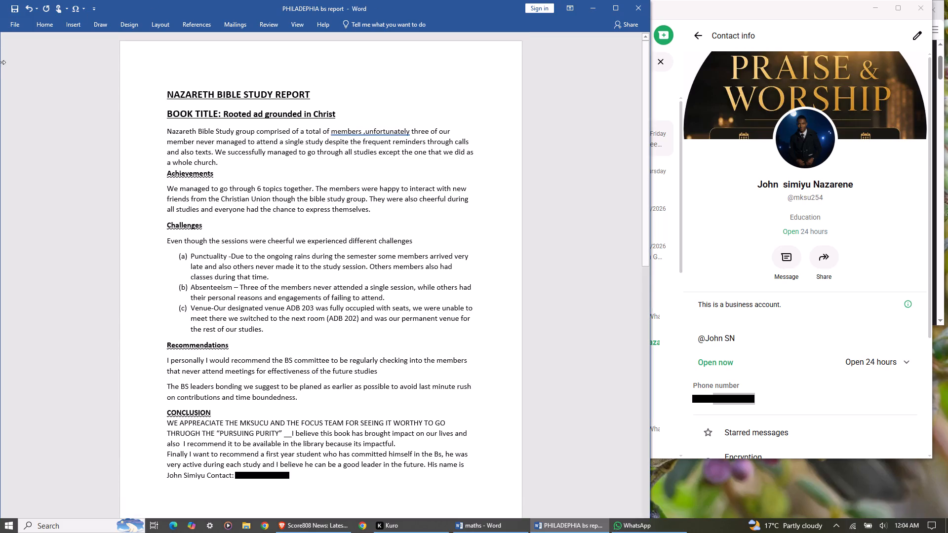
# Save the edited Nazareth Bible study report under its existing file name.
pyautogui.click(16, 5)
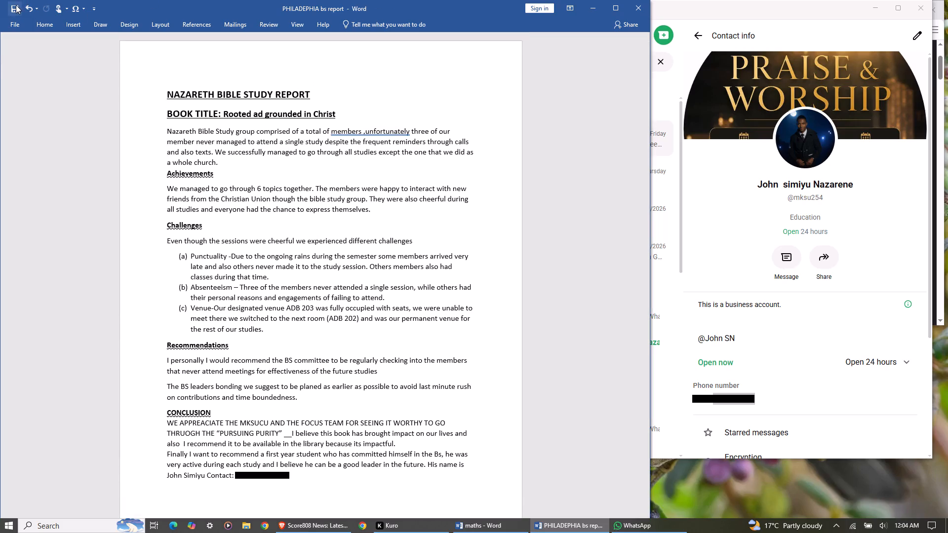
pyautogui.click(16, 5)
pyautogui.click(14, 28)
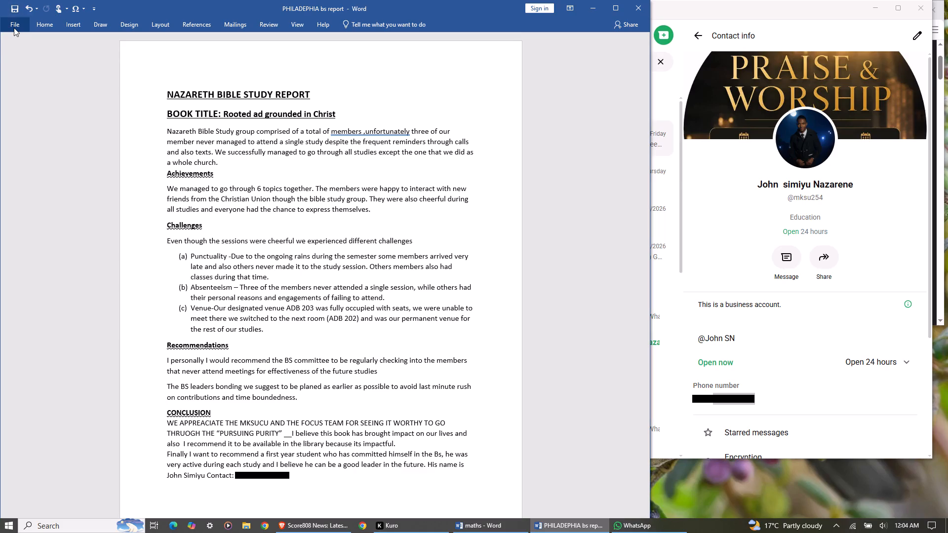
pyautogui.click(14, 28)
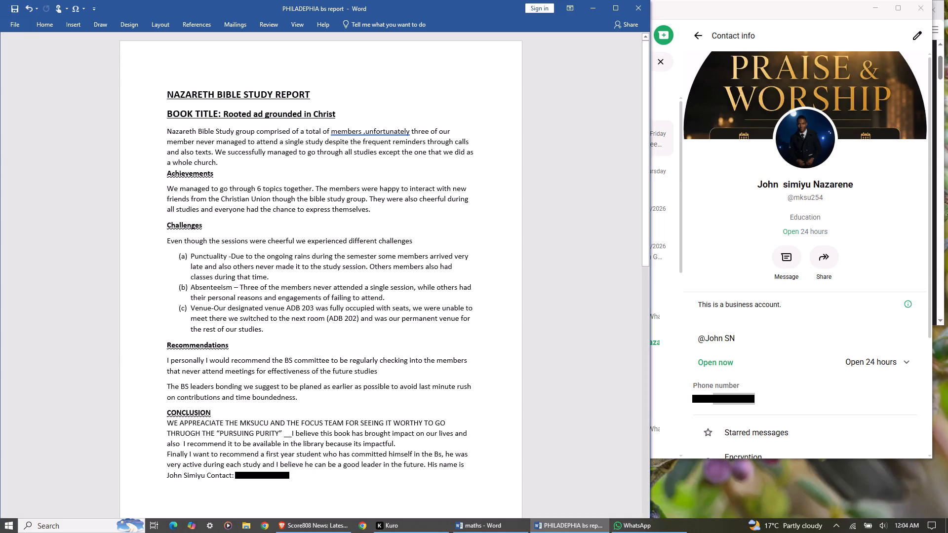
pyautogui.click(17, 24)
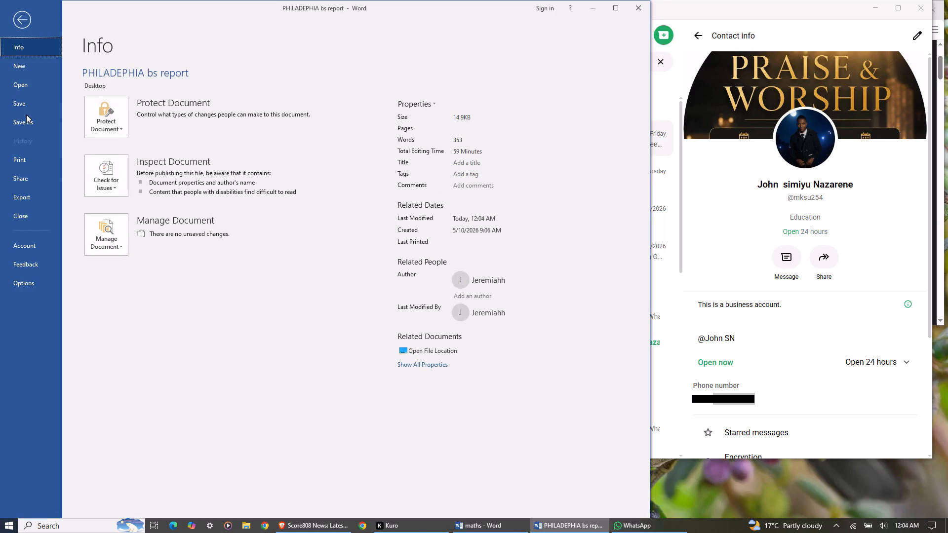
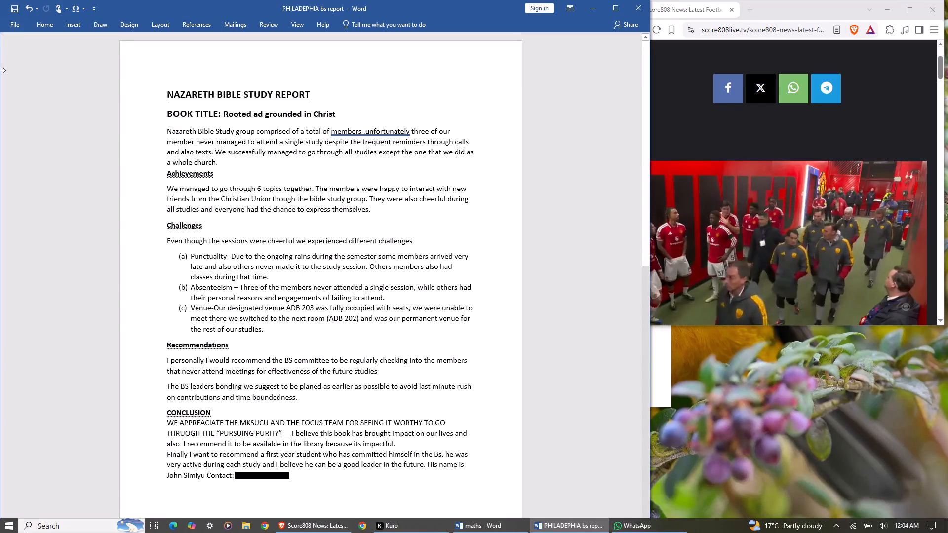
# Save the edited Nazareth Bible study report under its existing file name.
pyautogui.click(12, 3)
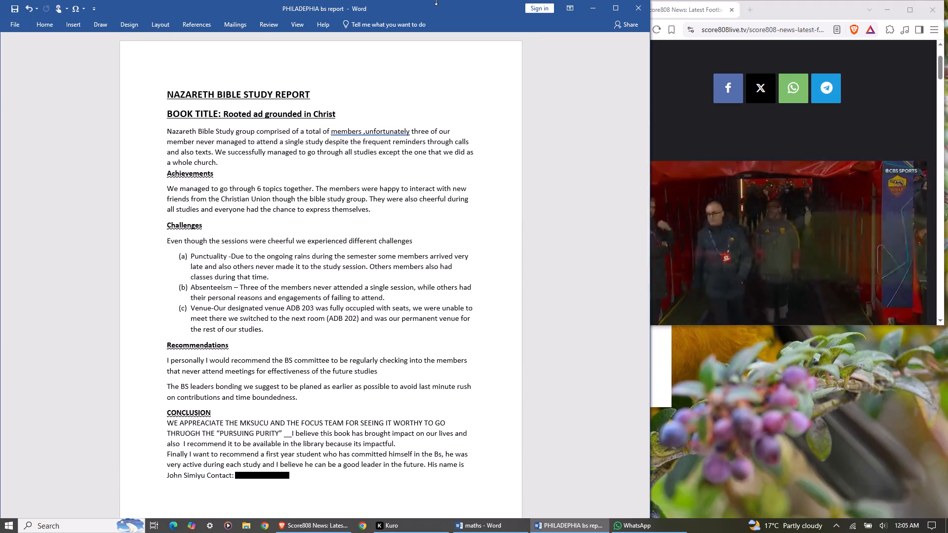
# Save a copy of the report as a PDF named "Nazareth BS report" in the Downloads folder.
pyautogui.click(9, 18)
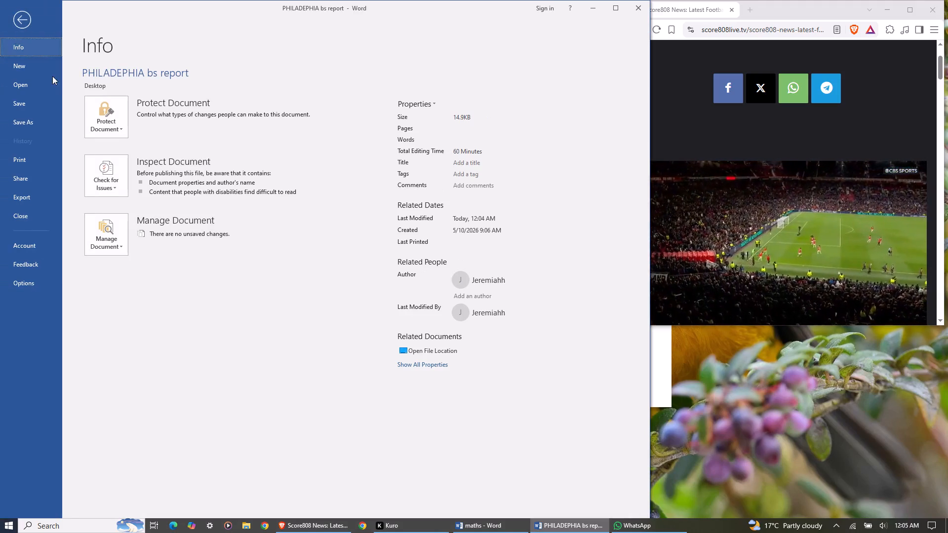
pyautogui.click(46, 125)
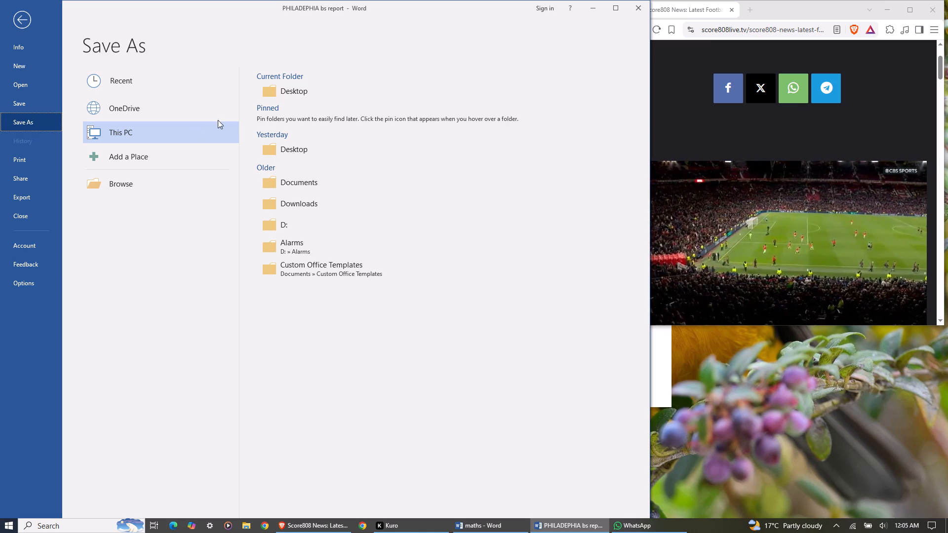
pyautogui.click(321, 205)
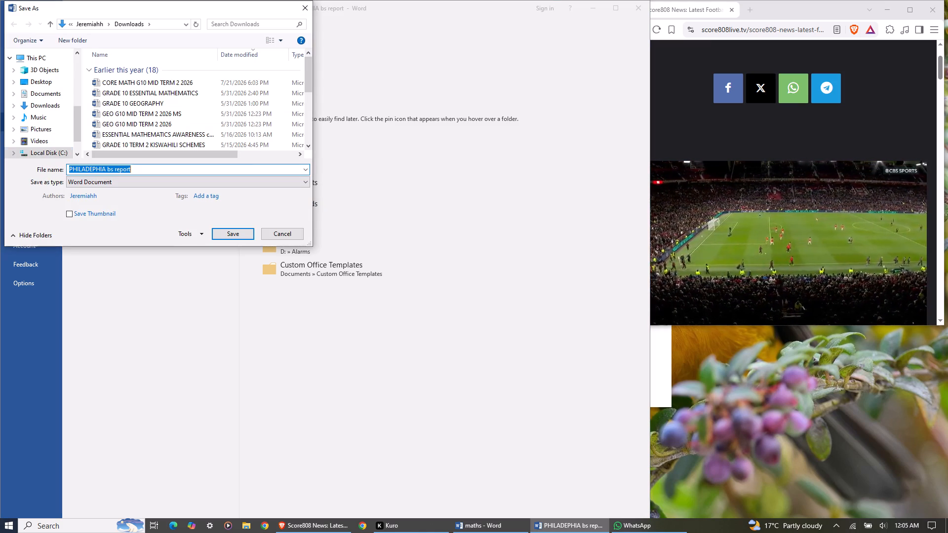
pyautogui.click(113, 170)
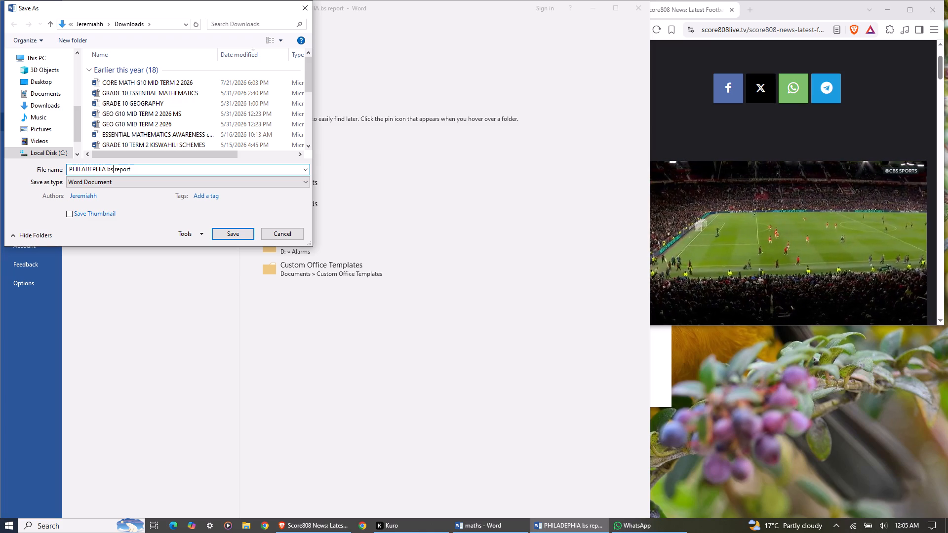
pyautogui.press('=')
pyautogui.press('=')
pyautogui.press('=')
pyautogui.press('=')
pyautogui.press('=')
pyautogui.press('=')
pyautogui.press('=')
pyautogui.press('=')
pyautogui.press('=')
pyautogui.press('=')
pyautogui.press('=')
pyautogui.press('=')
pyautogui.press('=')
pyautogui.press('BackSpace')
pyautogui.press('BackSpace')
pyautogui.press('BackSpace')
pyautogui.press('BackSpace')
pyautogui.press('BackSpace')
pyautogui.press('BackSpace')
pyautogui.press('BackSpace')
pyautogui.press('BackSpace')
pyautogui.press('BackSpace')
pyautogui.press('BackSpace')
pyautogui.press('BackSpace')
pyautogui.press('BackSpace')
pyautogui.press('BackSpace')
pyautogui.press('BackSpace')
pyautogui.press('BackSpace')
pyautogui.press('BackSpace')
pyautogui.press('BackSpace')
pyautogui.press('BackSpace')
pyautogui.press('BackSpace')
pyautogui.press('BackSpace')
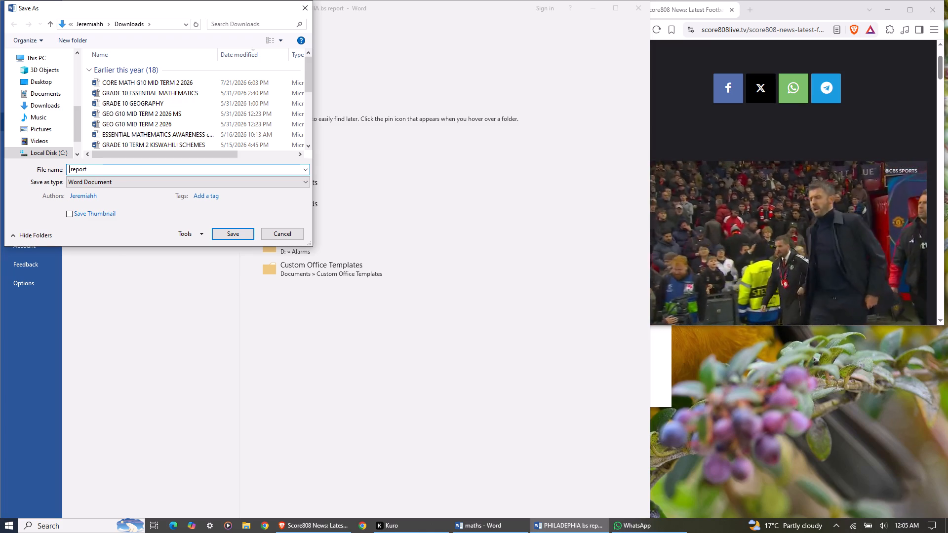
pyautogui.write('azareth')
pyautogui.press('space')
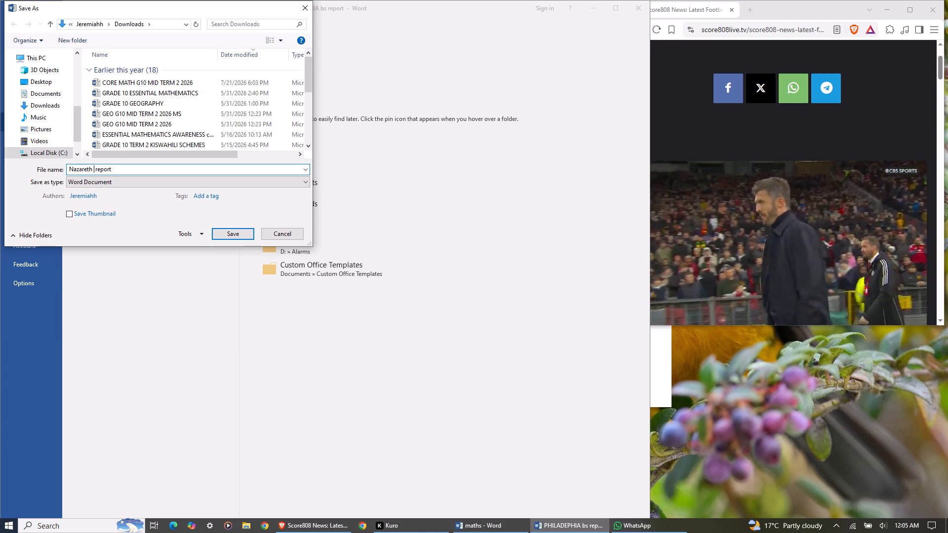
pyautogui.write('BS')
pyautogui.press('space')
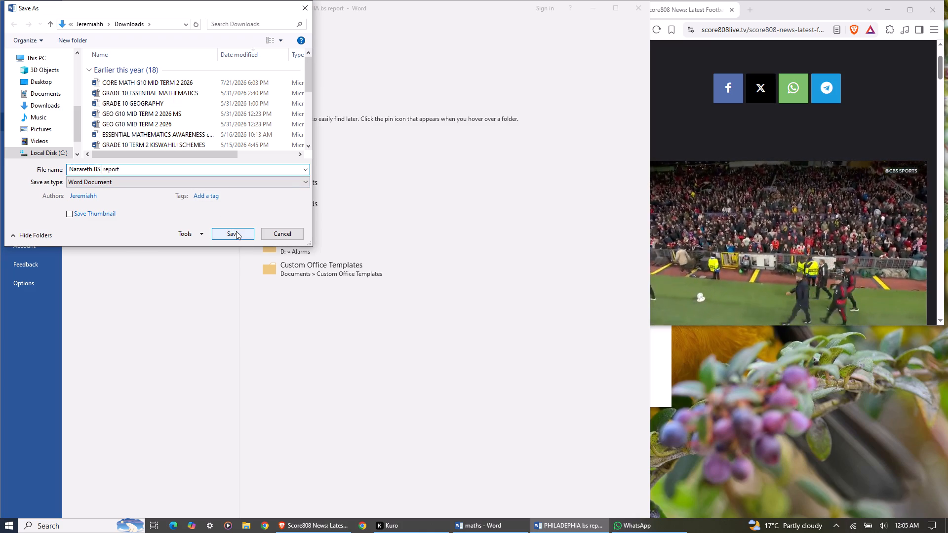
pyautogui.click(245, 184)
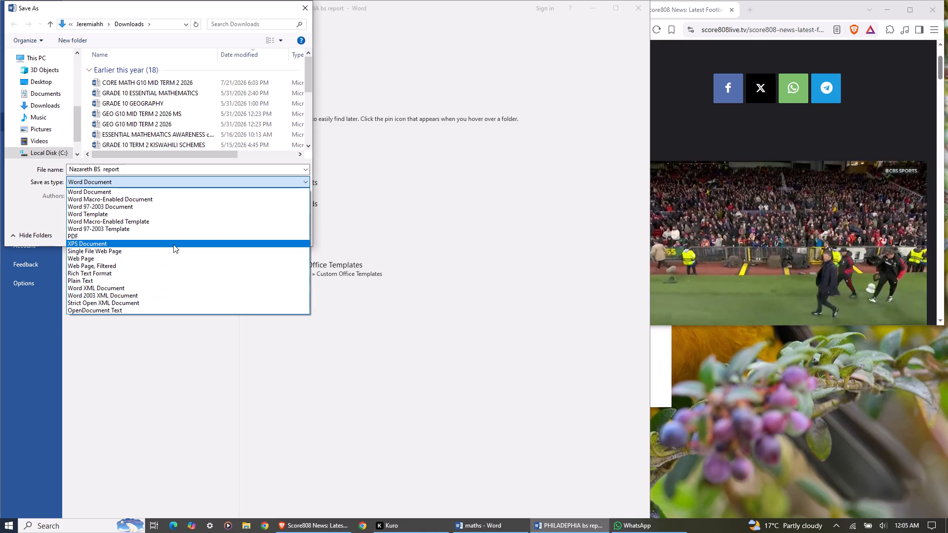
pyautogui.click(173, 238)
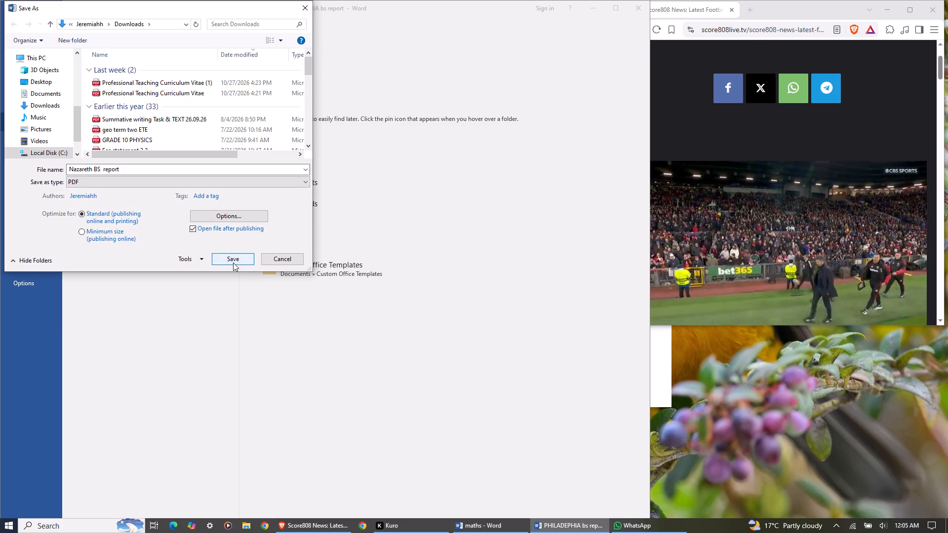
pyautogui.click(233, 263)
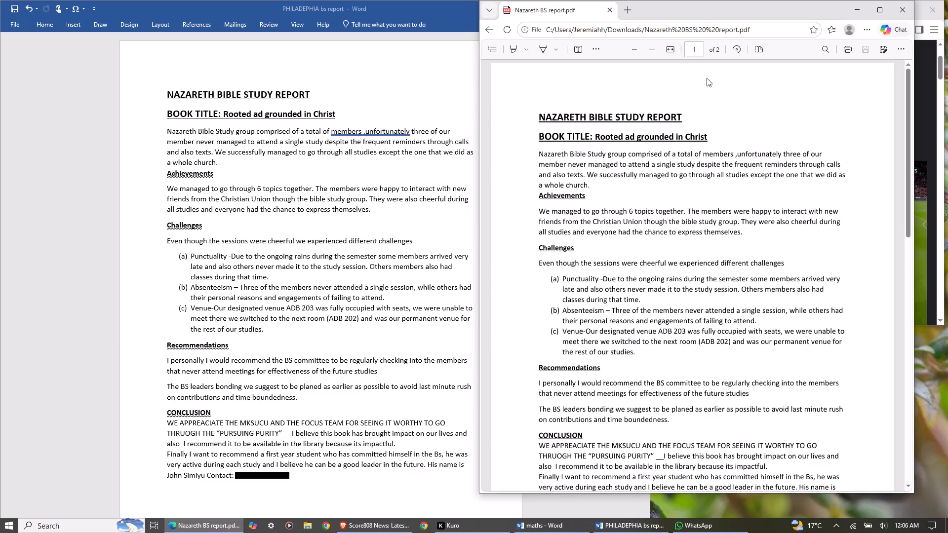
# Check the exported PDF from the report title through to the compilers list and close it.
pyautogui.hscroll(1, 617, 265)
pyautogui.scroll(-4, 644, 442)
pyautogui.scroll(4, 644, 442)
pyautogui.scroll(-1, 644, 442)
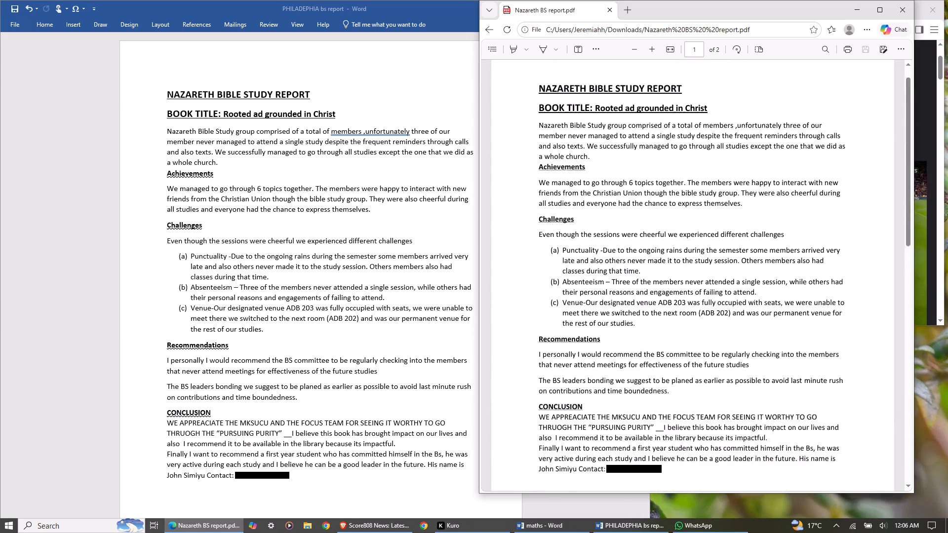
pyautogui.scroll(-1, 644, 442)
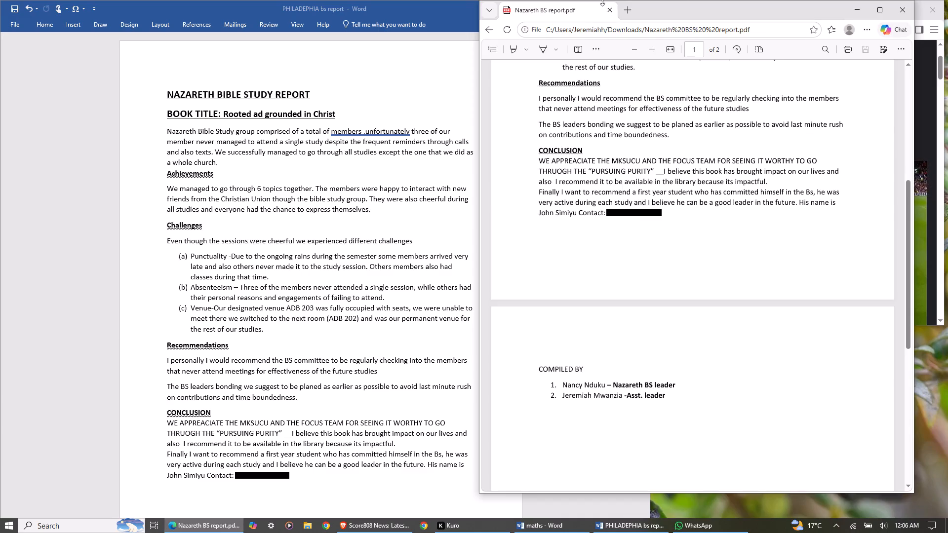
pyautogui.click(612, 10)
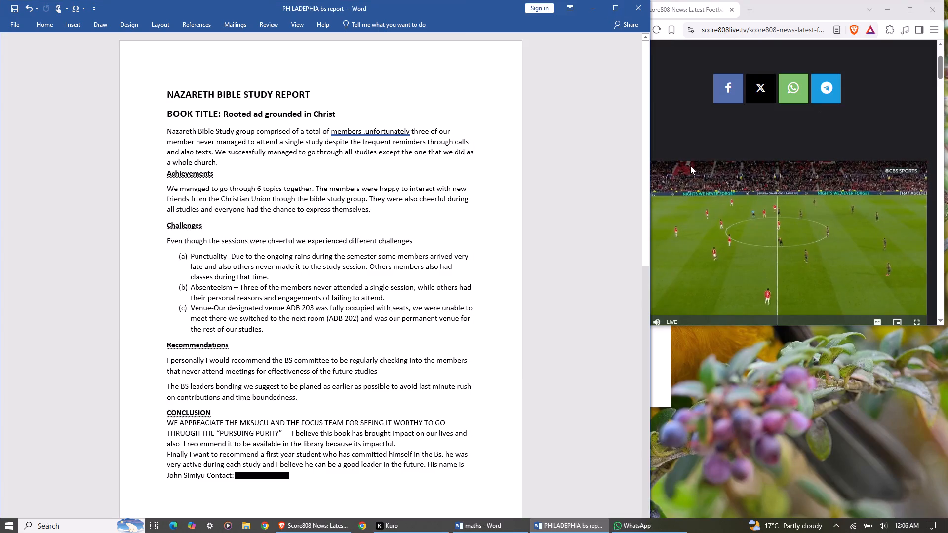
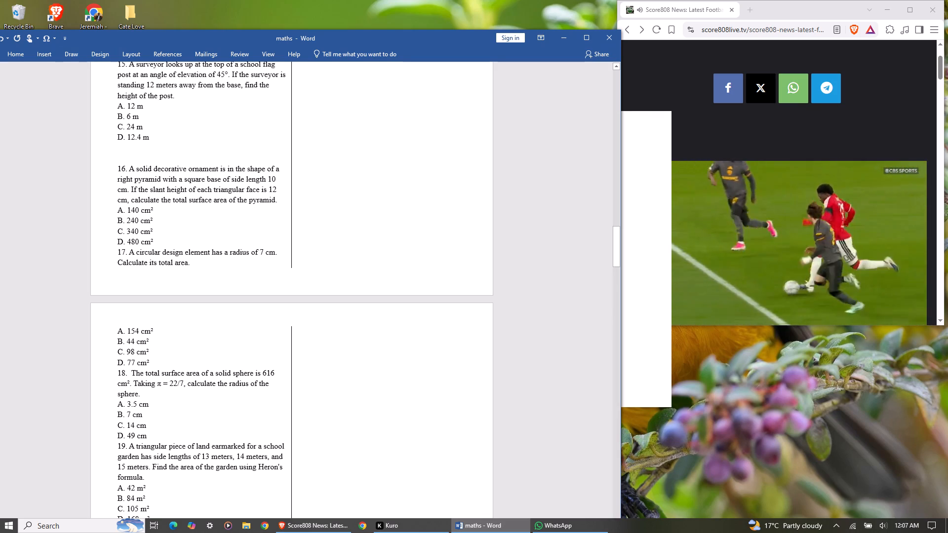
# Open the recent "PHILADEPHIA bs report" document from File Explorer.
pyautogui.click(244, 530)
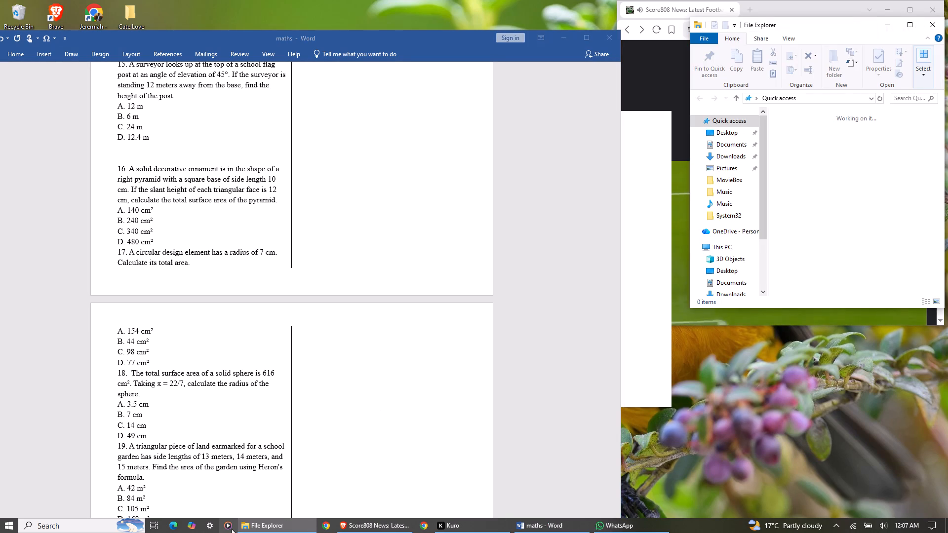
pyautogui.click(741, 120)
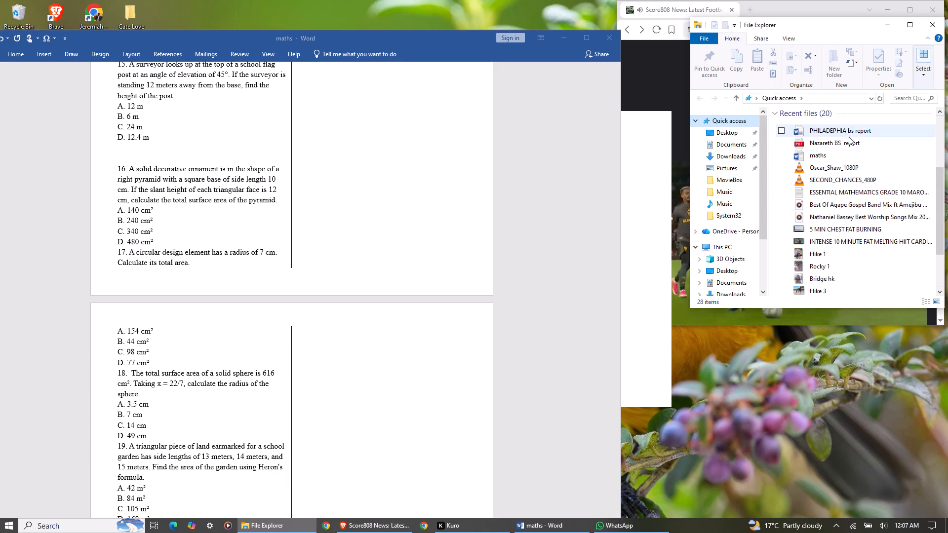
pyautogui.doubleClick(848, 125)
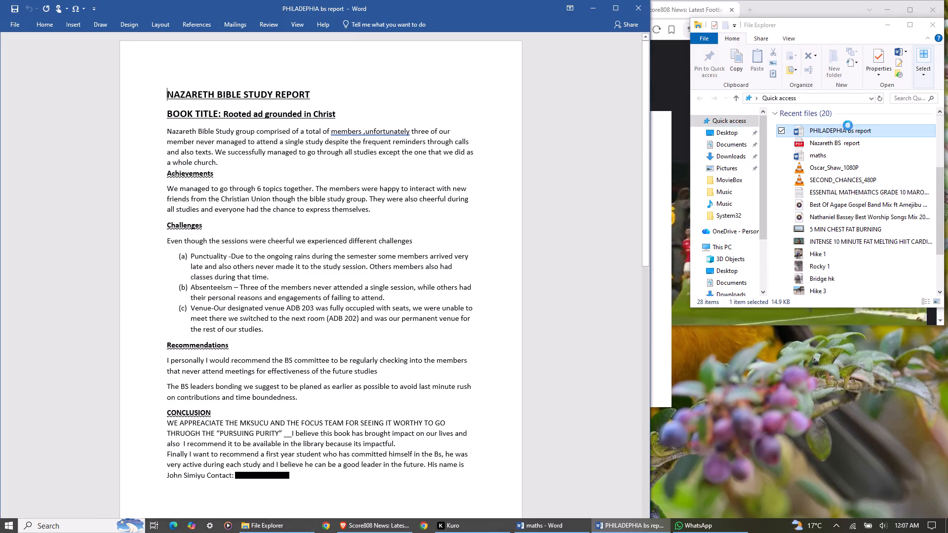
pyautogui.click(840, 144)
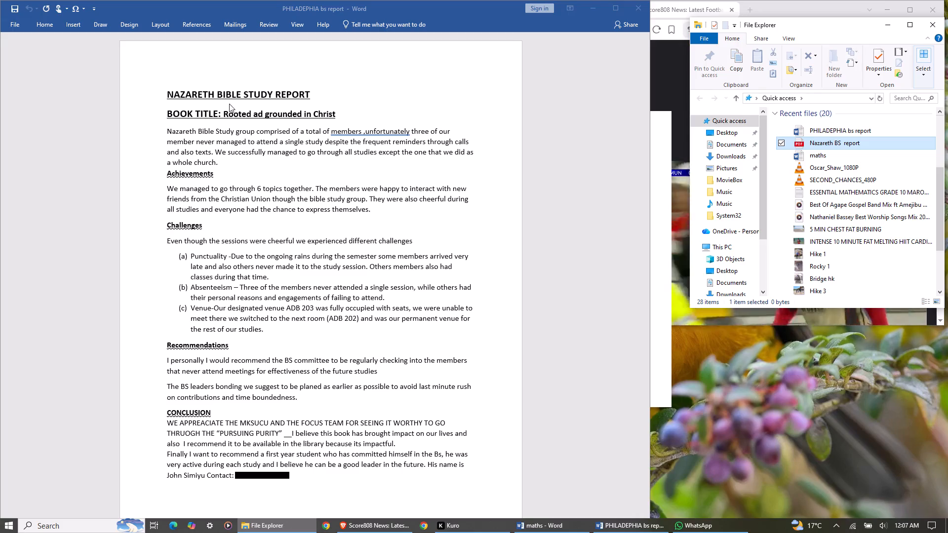
# Correct "ad" to "and" in the report's book title line and minimize the File Explorer window.
pyautogui.click(260, 112)
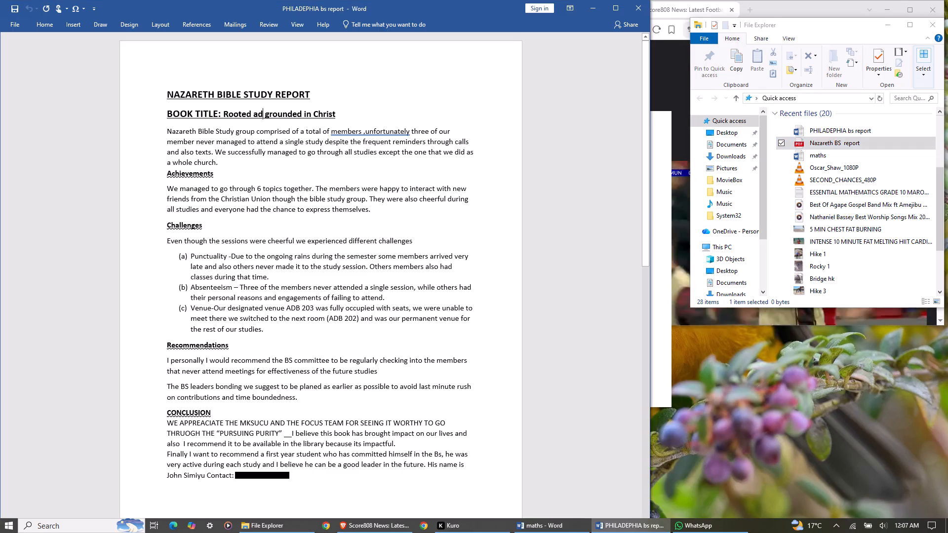
pyautogui.click(256, 112)
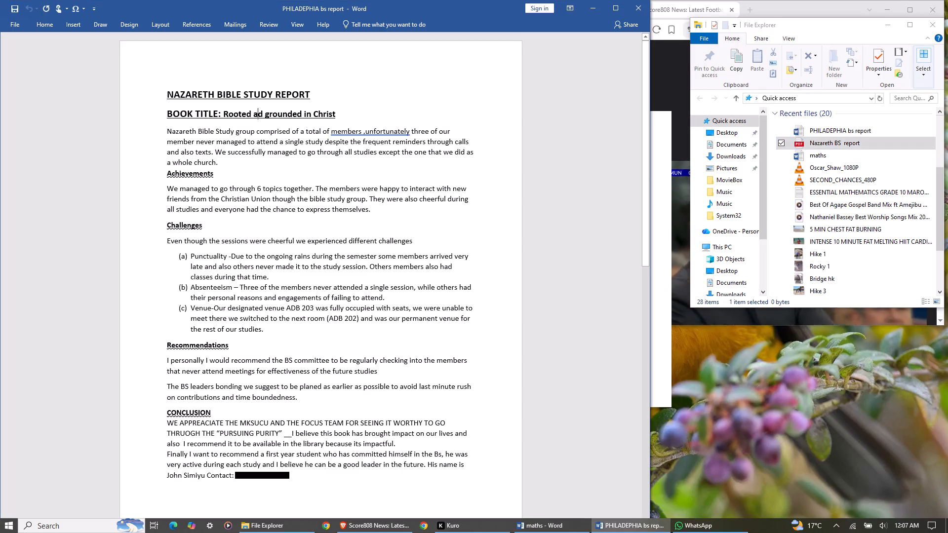
pyautogui.press('n')
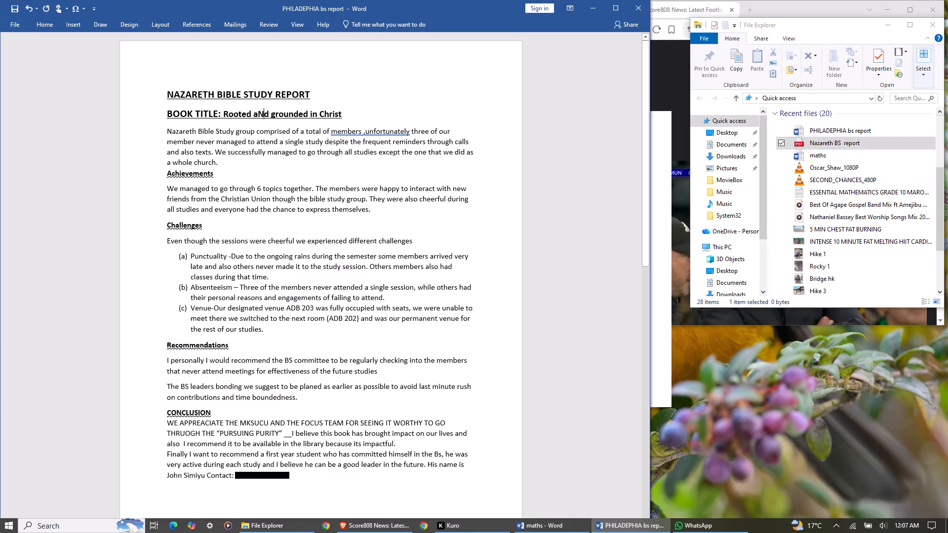
pyautogui.press('BackSpace')
pyautogui.press('n')
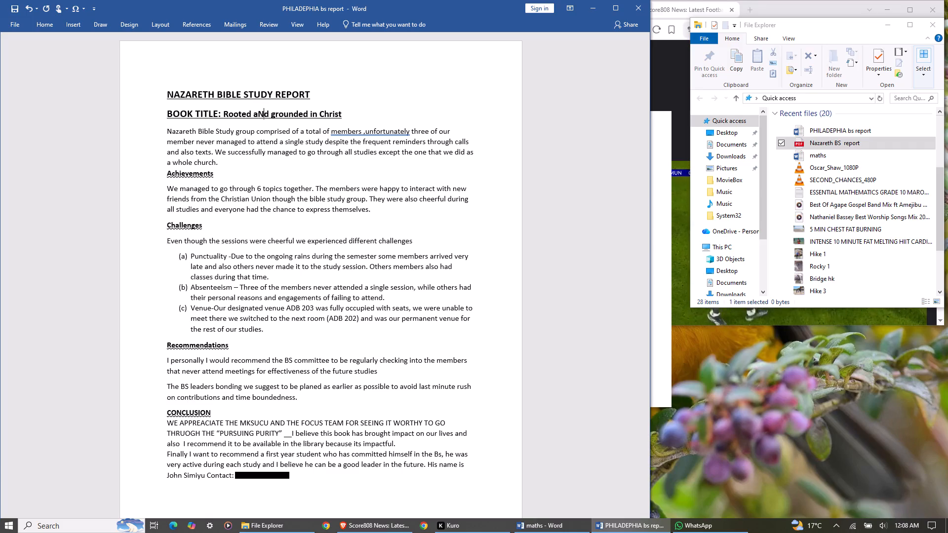
pyautogui.press('BackSpace')
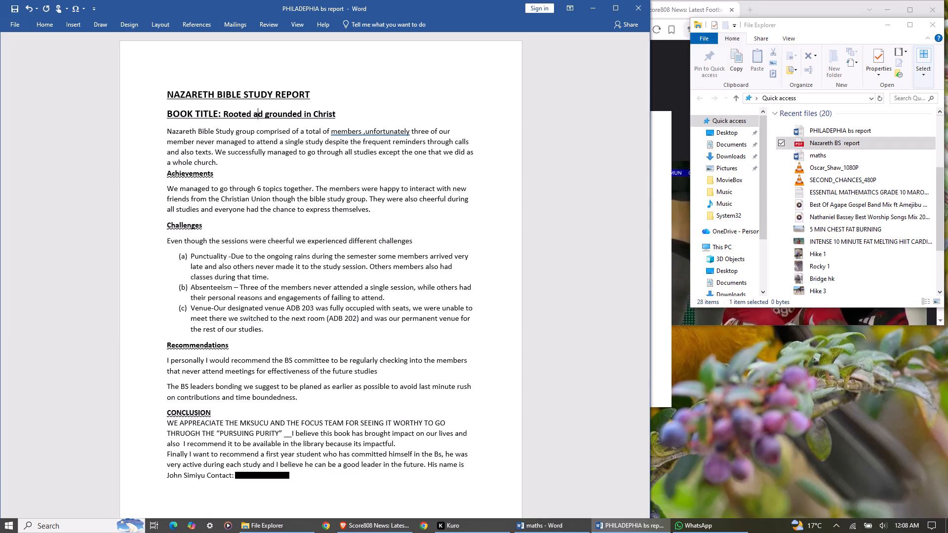
pyautogui.press('n')
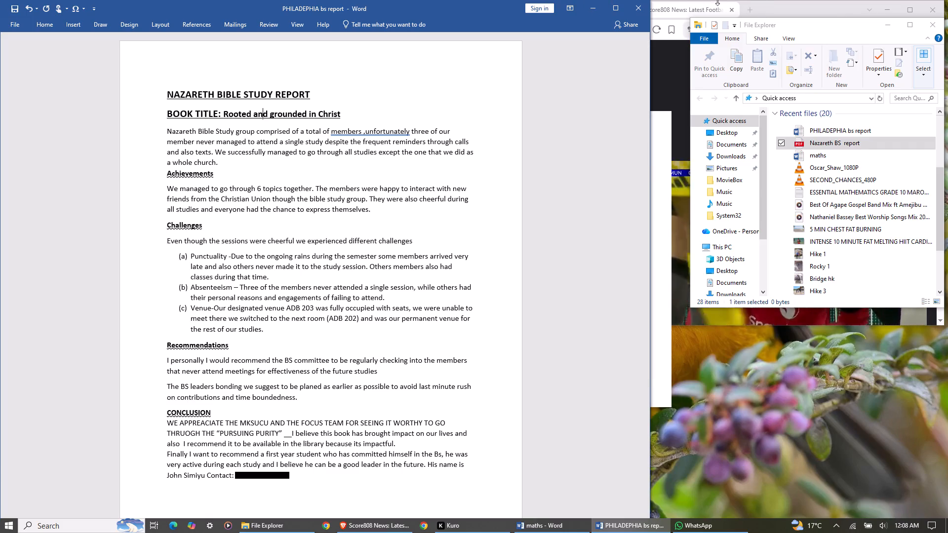
pyautogui.click(892, 24)
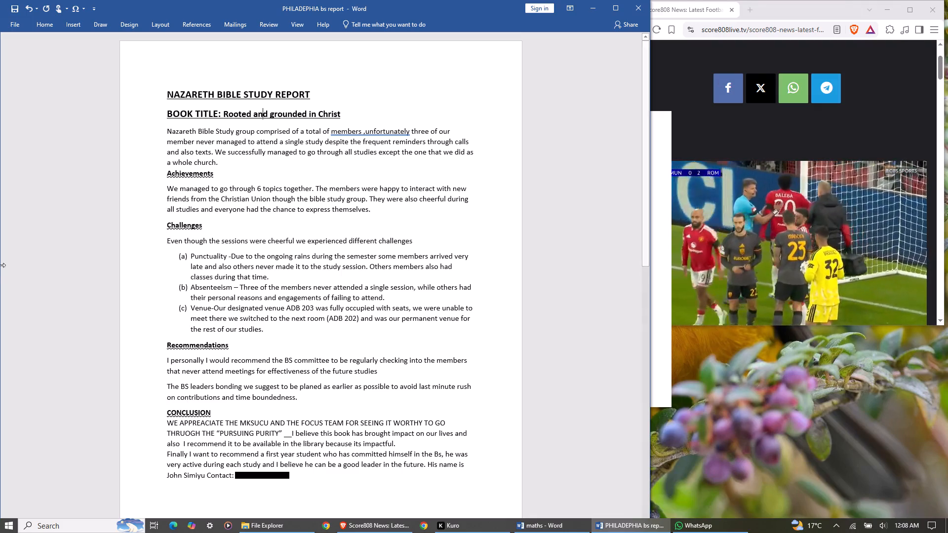
# Apply the grammar suggestion "members, unfortunately" in the report's opening paragraph.
pyautogui.click(491, 268)
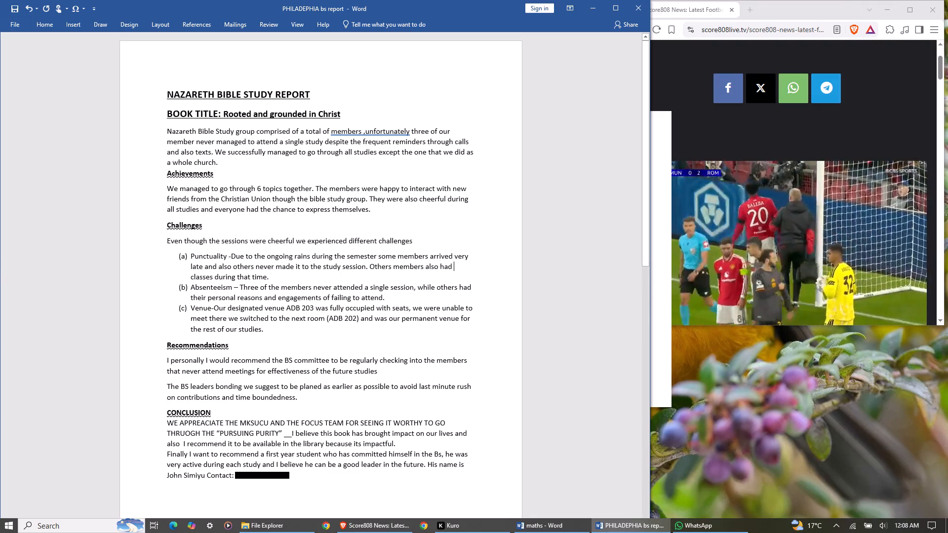
pyautogui.rightClick(354, 130)
pyautogui.rightClick(354, 130)
pyautogui.click(354, 130)
pyautogui.rightClick(354, 130)
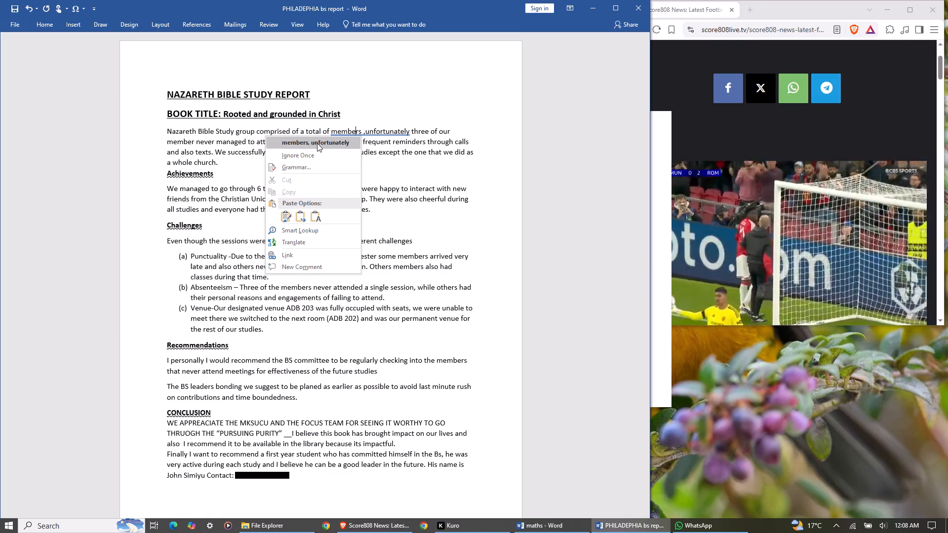
pyautogui.click(317, 143)
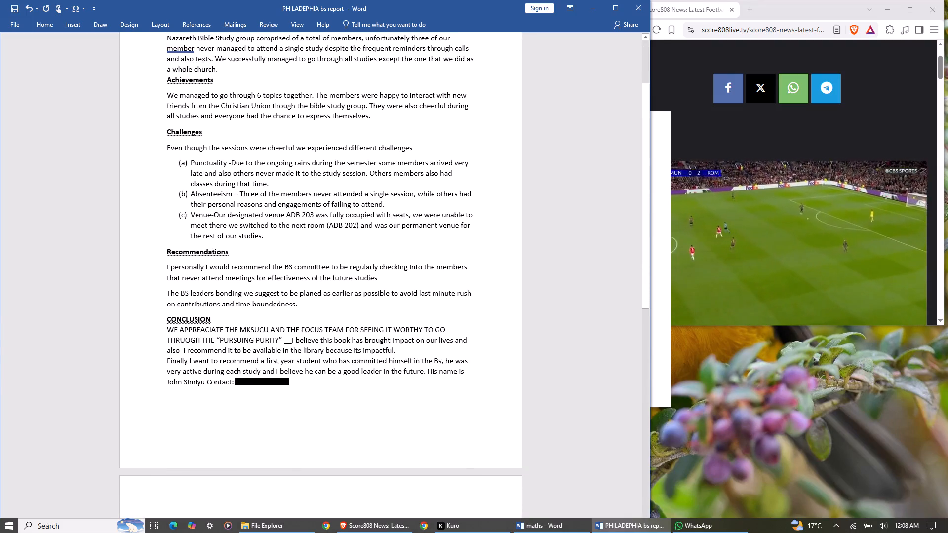
# In the Conclusion, replace the quoted book title and the "THE" before it with "ROOTED AND ROUNNDE IN CHRIST".
pyautogui.click(279, 334)
pyautogui.click(279, 336)
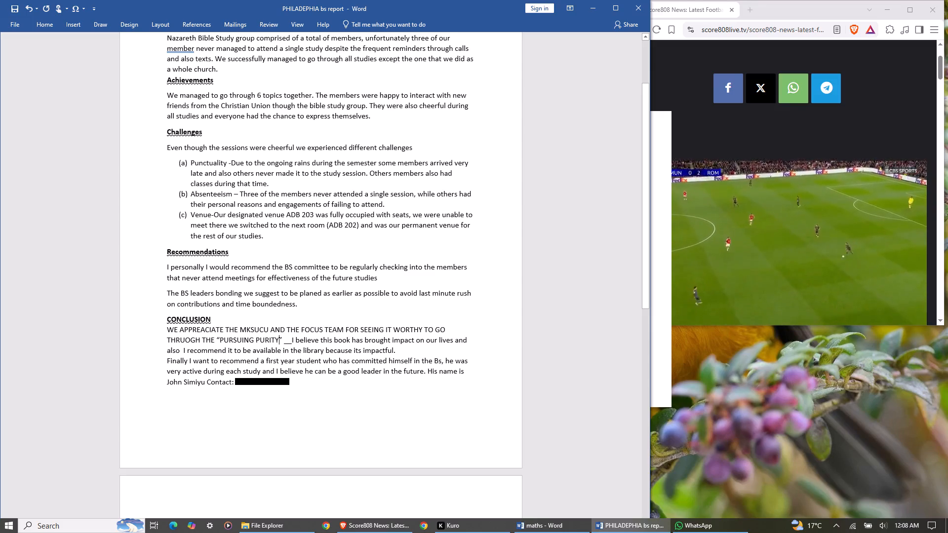
pyautogui.press('BackSpace')
pyautogui.press('BackSpace')
pyautogui.press('BackSpace')
pyautogui.press('BackSpace')
pyautogui.press('BackSpace')
pyautogui.press('BackSpace')
pyautogui.press('BackSpace')
pyautogui.press('BackSpace')
pyautogui.press('BackSpace')
pyautogui.press('BackSpace')
pyautogui.press('BackSpace')
pyautogui.press('BackSpace')
pyautogui.press('BackSpace')
pyautogui.press('BackSpace')
pyautogui.press('BackSpace')
pyautogui.press('BackSpace')
pyautogui.press('BackSpace')
pyautogui.press('BackSpace')
pyautogui.press('BackSpace')
pyautogui.press('BackSpace')
pyautogui.press('BackSpace')
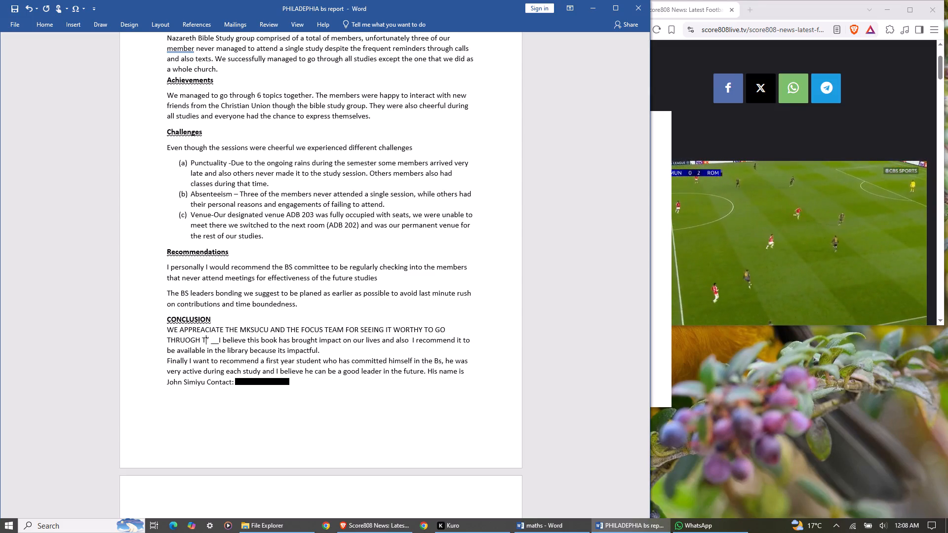
pyautogui.press('BackSpace')
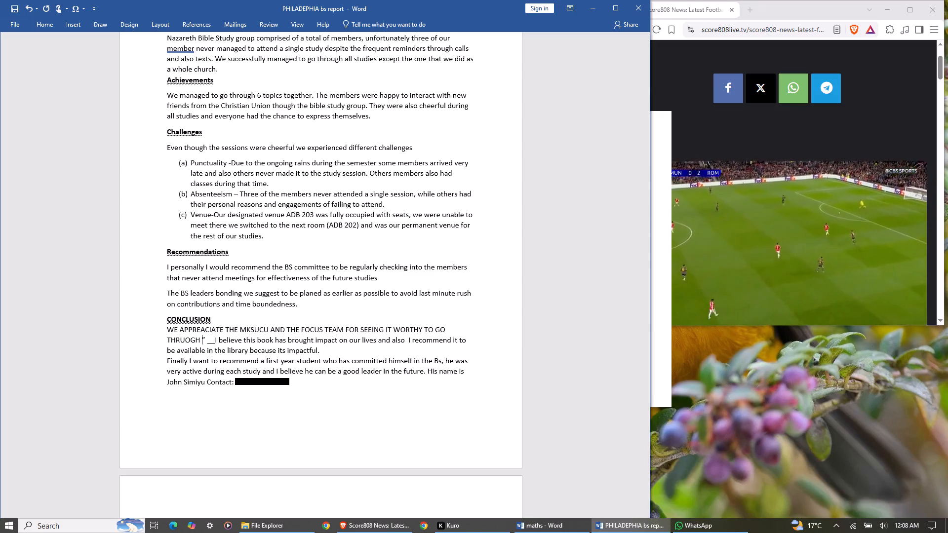
pyautogui.click(203, 338)
pyautogui.click(203, 338)
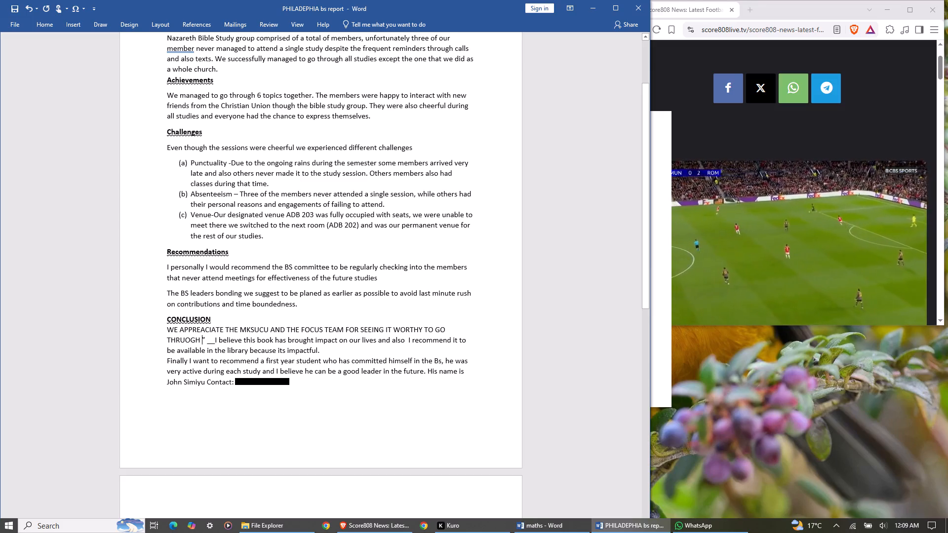
pyautogui.click(210, 341)
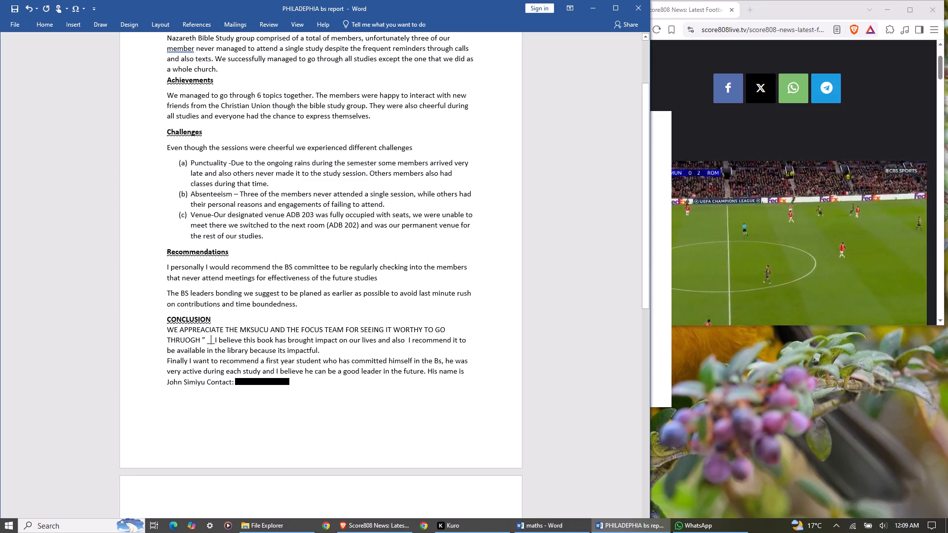
pyautogui.click(204, 340)
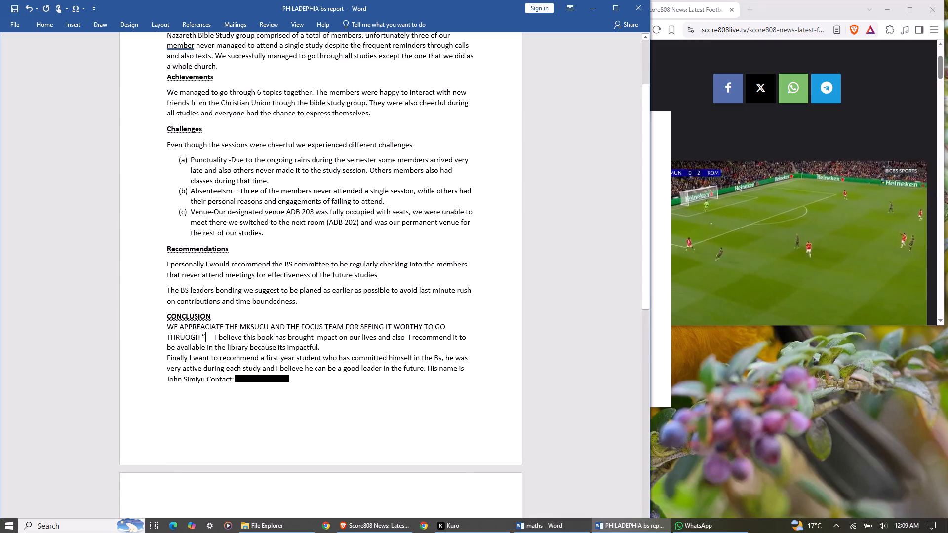
pyautogui.write('ROOTED AND F')
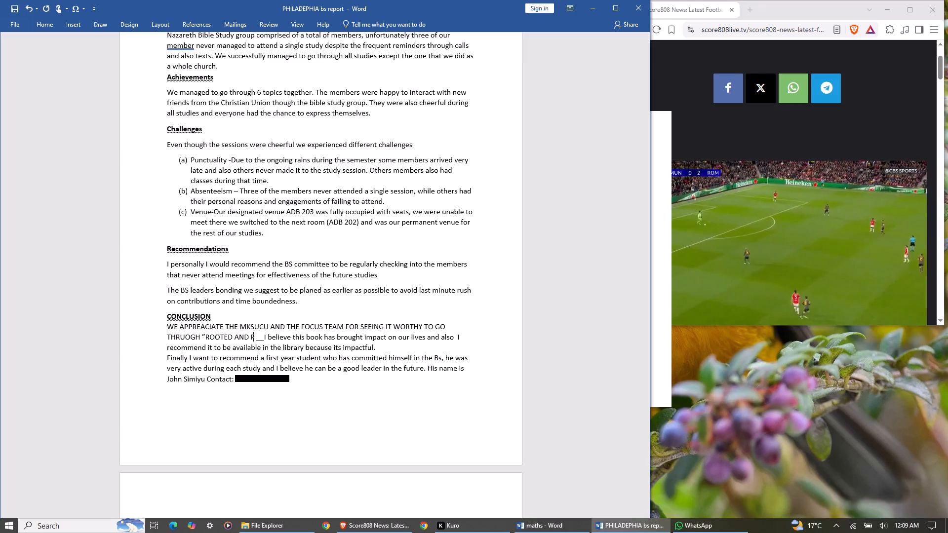
pyautogui.press('g')
pyautogui.press('BackSpace')
pyautogui.press('BackSpace')
pyautogui.write('ROUNDE IN')
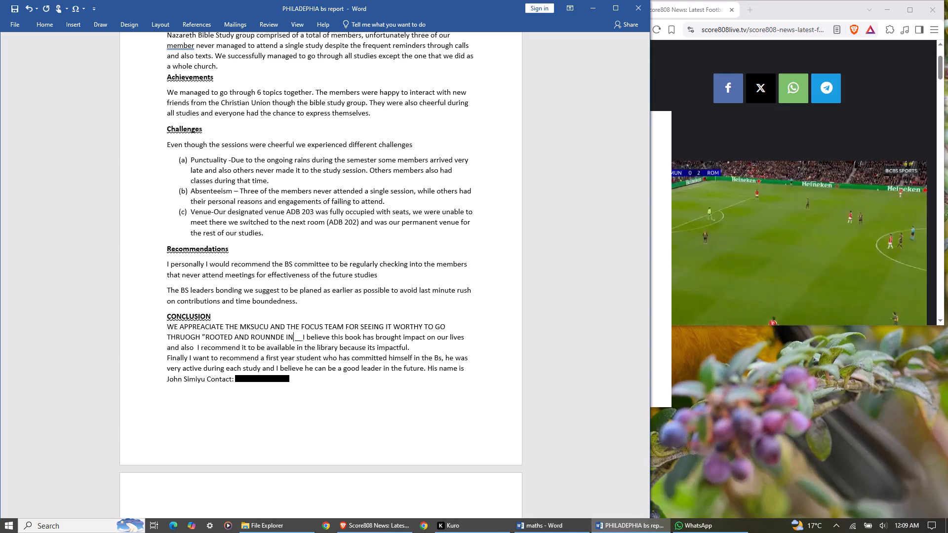
pyautogui.press('space')
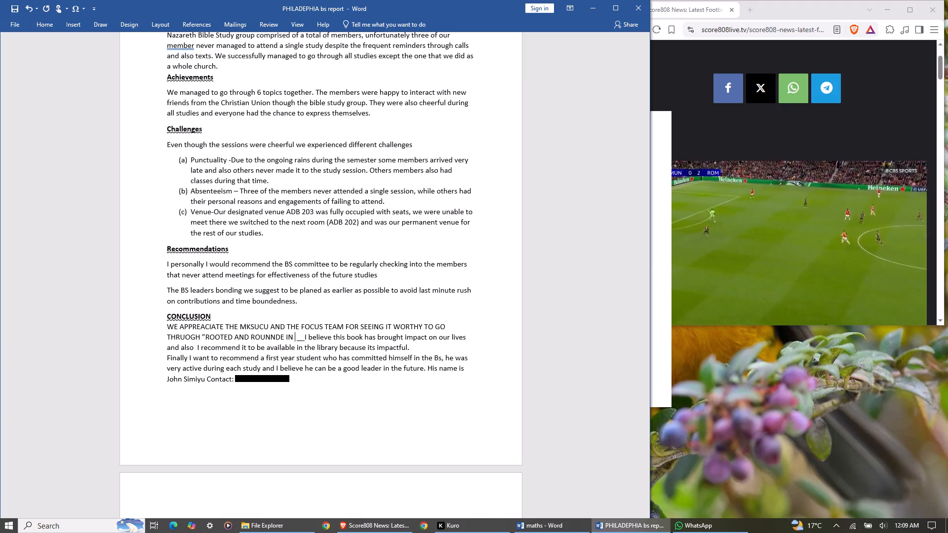
pyautogui.write('CHRIST')
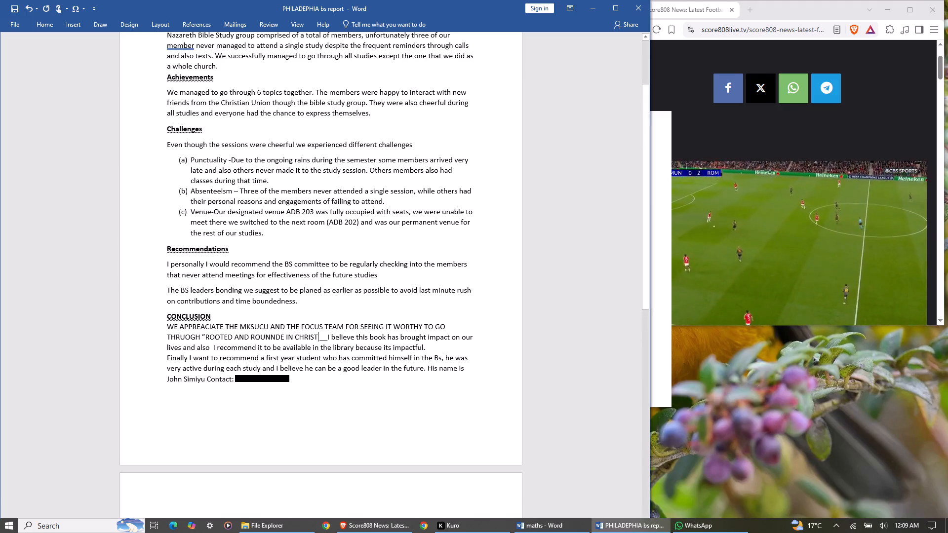
# Correct the misspelled word after "ROOTED AND" in the Conclusion to "GROUNDED".
pyautogui.click(283, 338)
pyautogui.press('BackSpace')
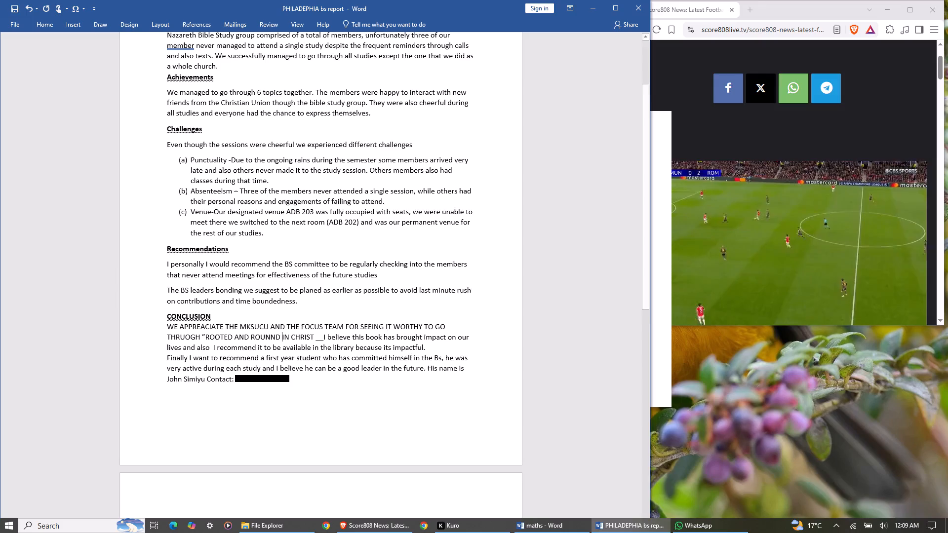
pyautogui.press('BackSpace')
pyautogui.press('BackSpace')
pyautogui.press('BackSpace')
pyautogui.press('BackSpace')
pyautogui.press('BackSpace')
pyautogui.press('BackSpace')
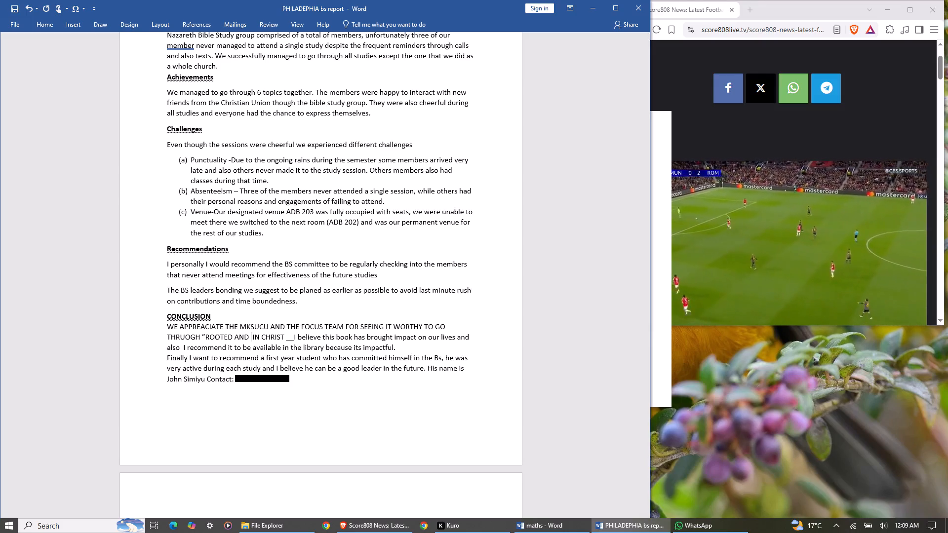
pyautogui.write('GROUNDED')
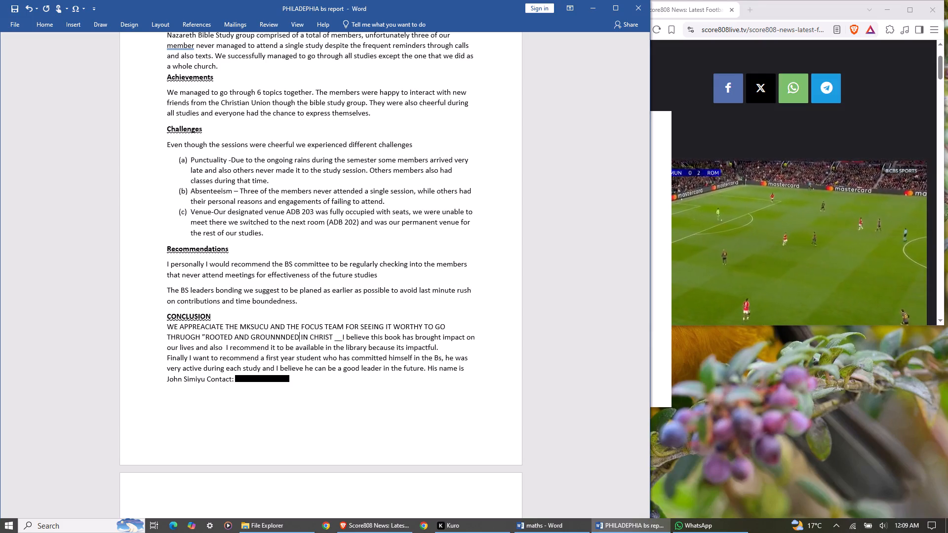
pyautogui.press('BackSpace')
pyautogui.press('BackSpace')
pyautogui.press('BackSpace')
pyautogui.press('BackSpace')
pyautogui.press('BackSpace')
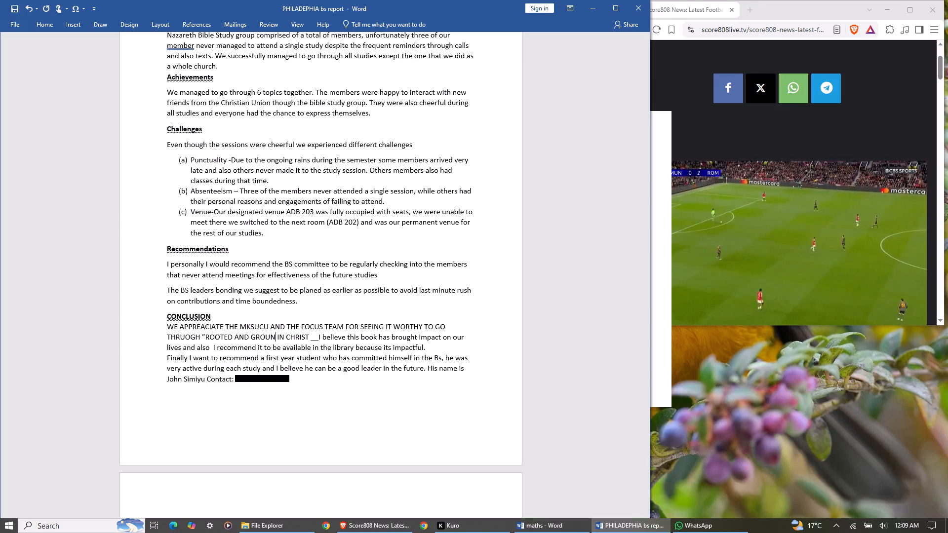
pyautogui.write('DED')
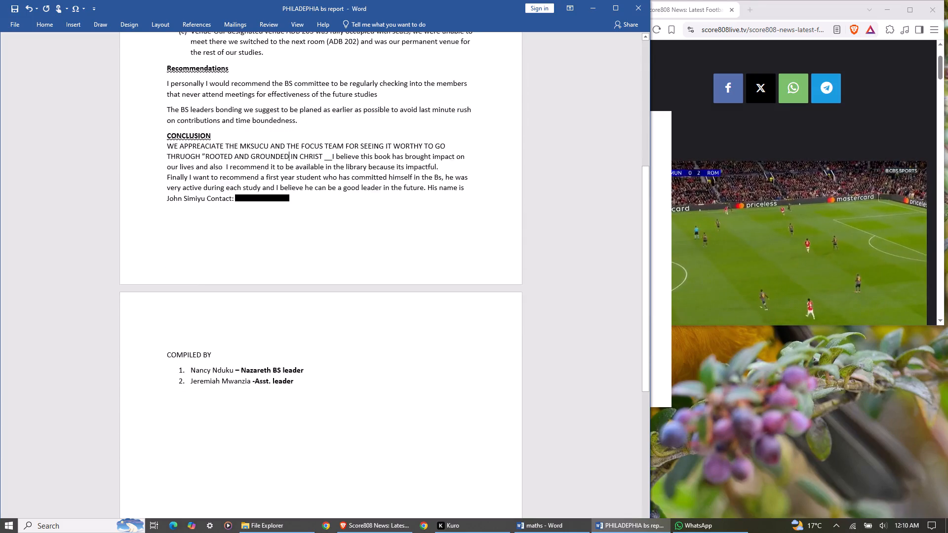
pyautogui.press('Right')
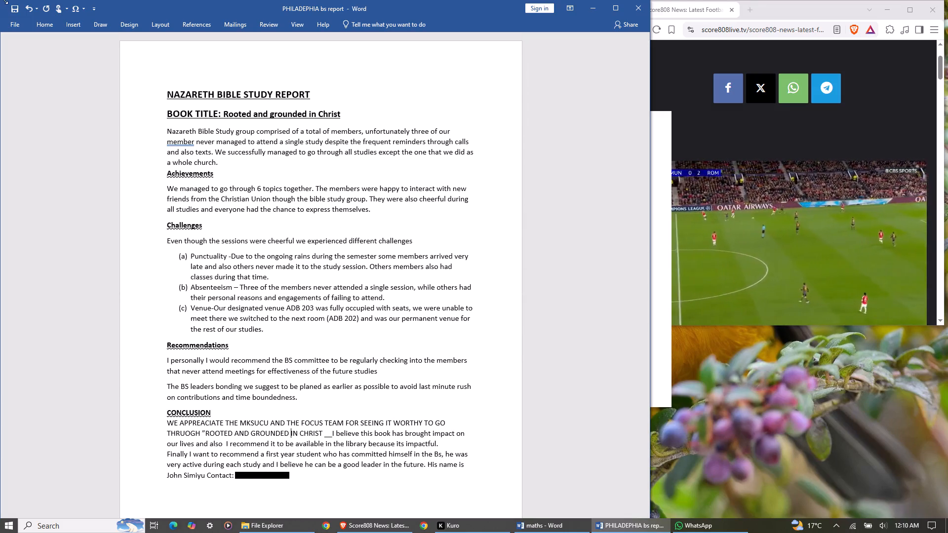
# Save the corrected Bible study report and close it.
pyautogui.click(6, 7)
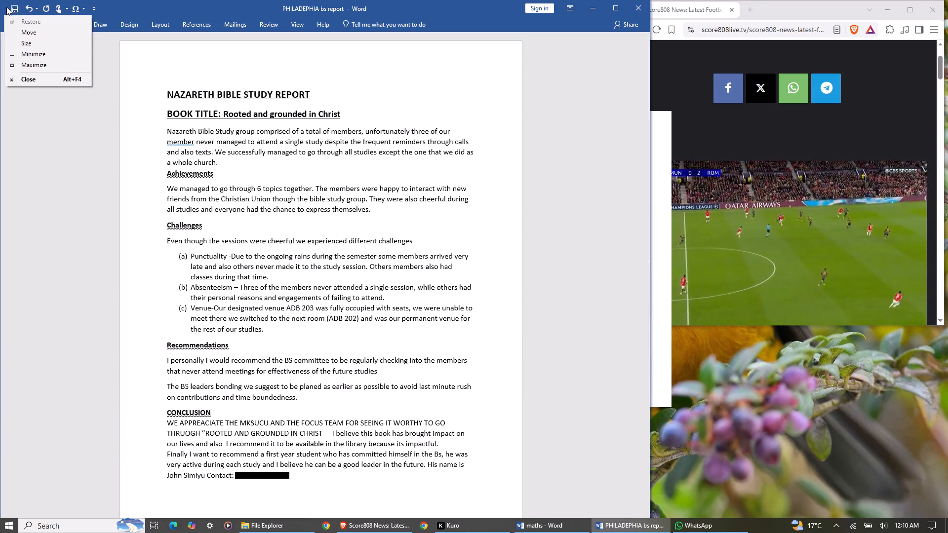
pyautogui.doubleClick(14, 0)
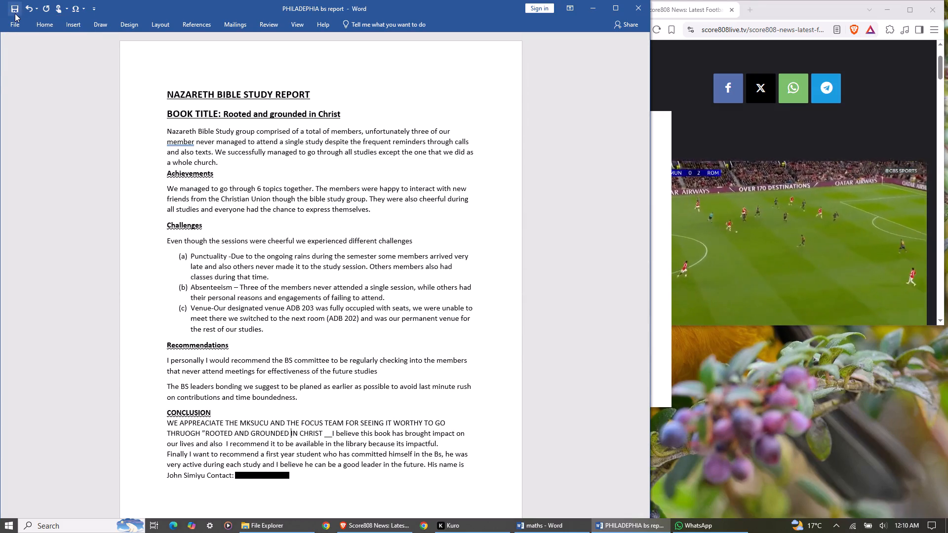
pyautogui.click(15, 13)
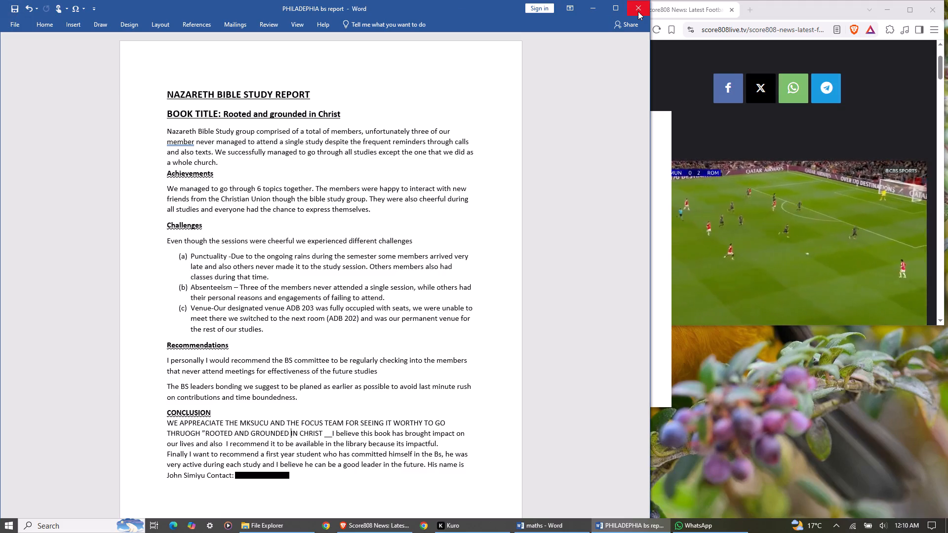
pyautogui.click(638, 11)
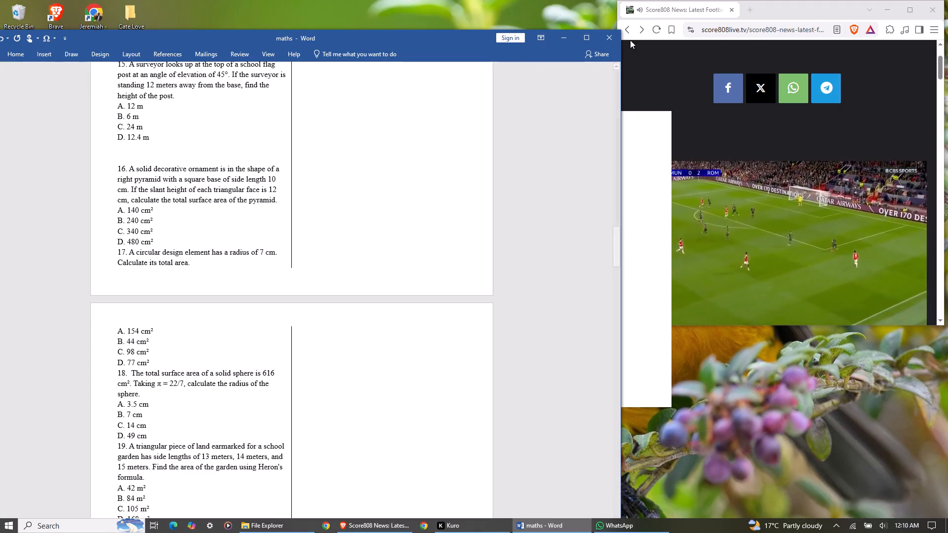
# Close the maths document, saving its changes.
pyautogui.click(617, 37)
pyautogui.moveTo(617, 37); pyautogui.dragTo(613, 64)
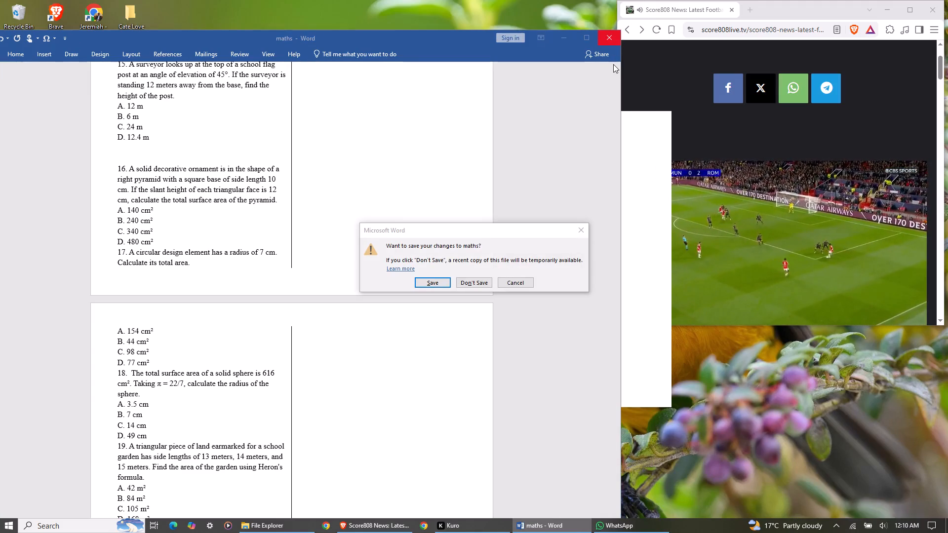
pyautogui.moveTo(613, 64); pyautogui.dragTo(529, 259)
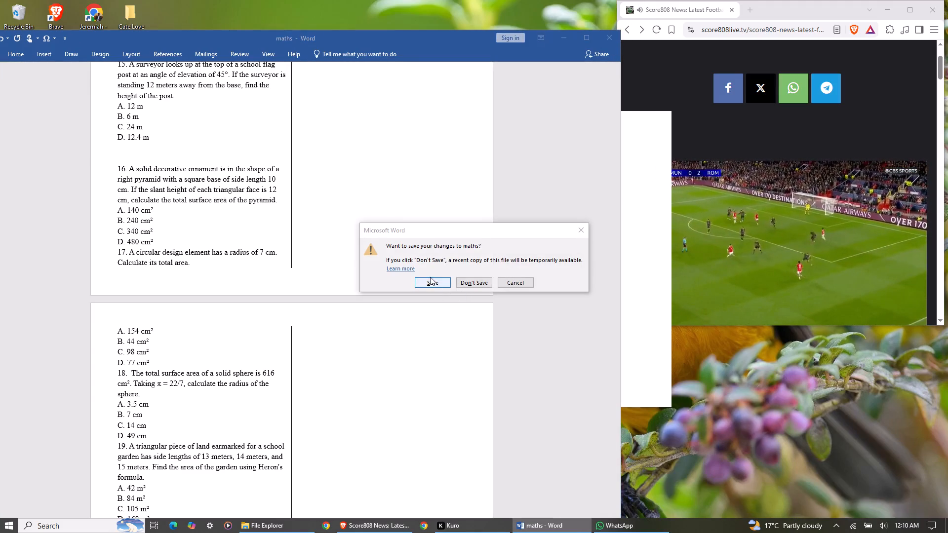
pyautogui.click(436, 291)
pyautogui.click(436, 289)
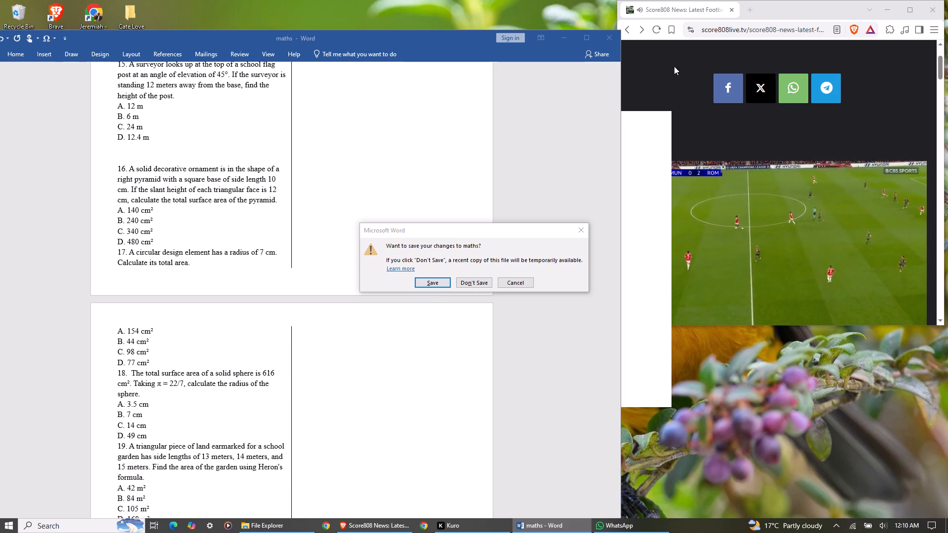
pyautogui.click(444, 284)
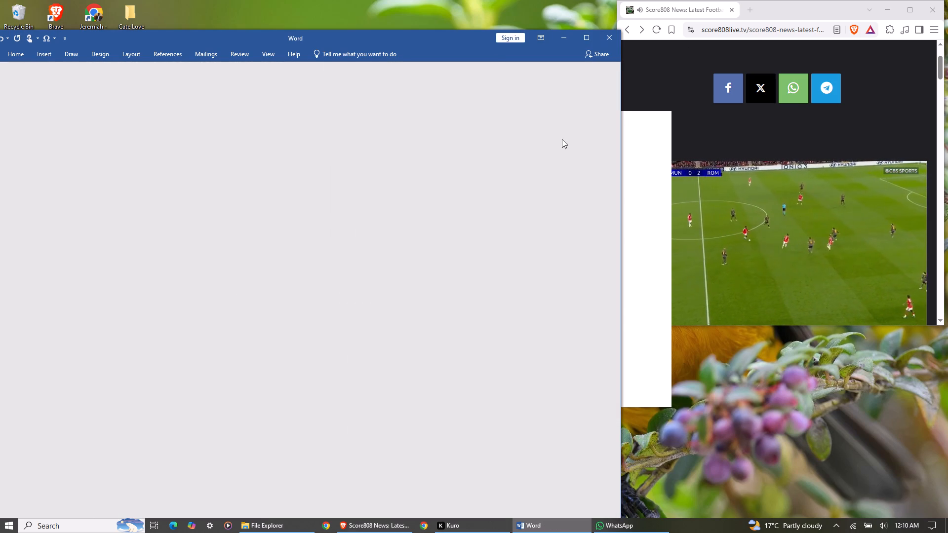